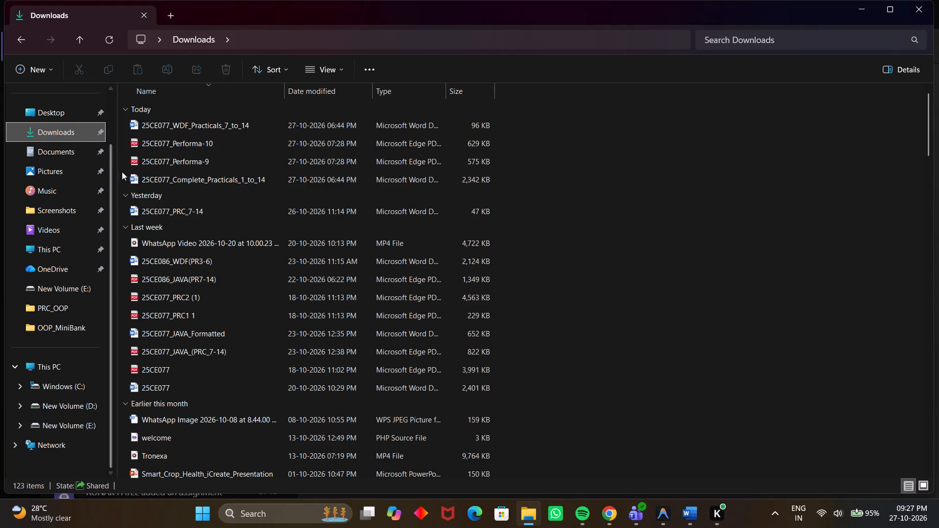
# Open the PDF in Downloads named only with the student ID, check its content, and close it.
pyautogui.tripleClick(170, 368)
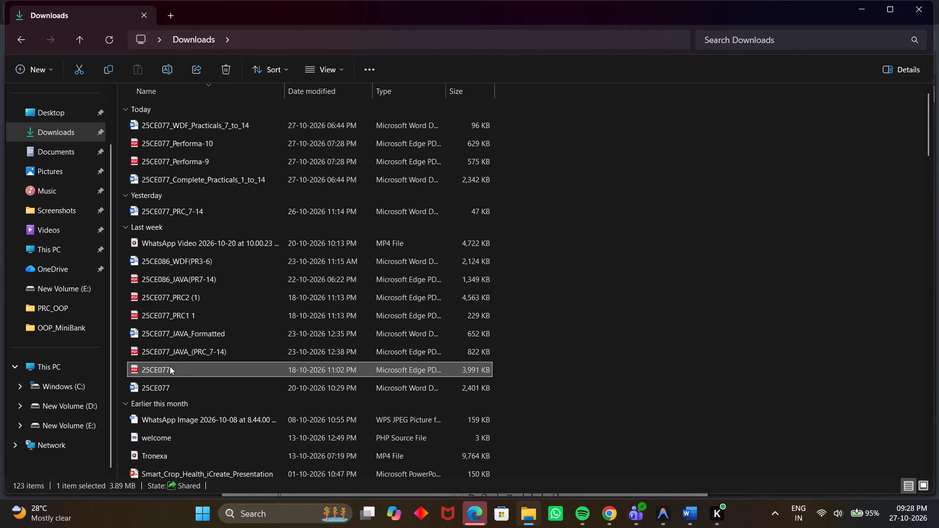
pyautogui.click(480, 514)
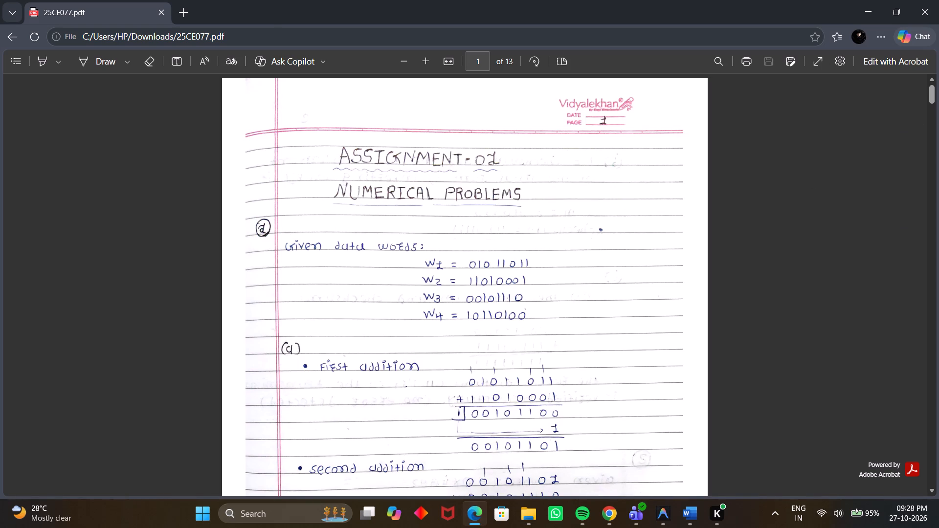
pyautogui.click(165, 10)
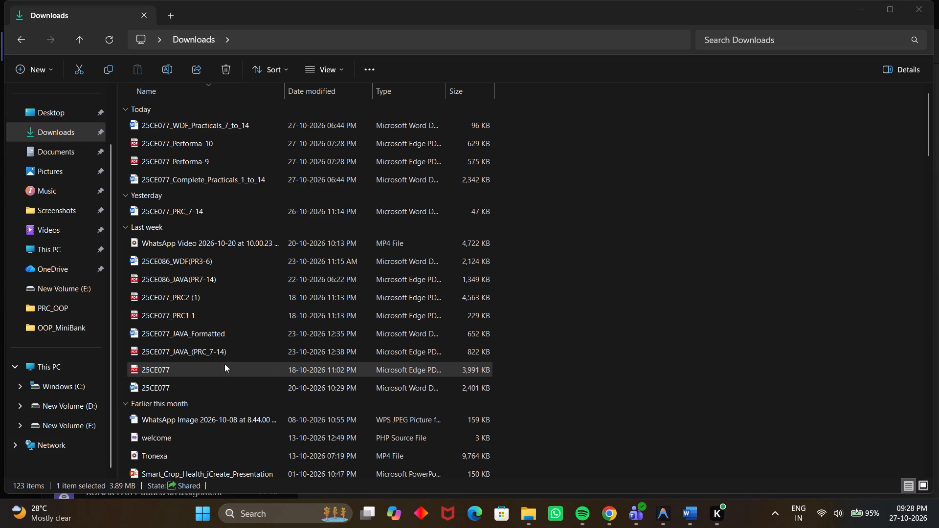
# Open the Word document named only with the student ID, examine how its code sections are laid out, and close it.
pyautogui.scroll(-3, 220, 368)
pyautogui.scroll(2, 221, 373)
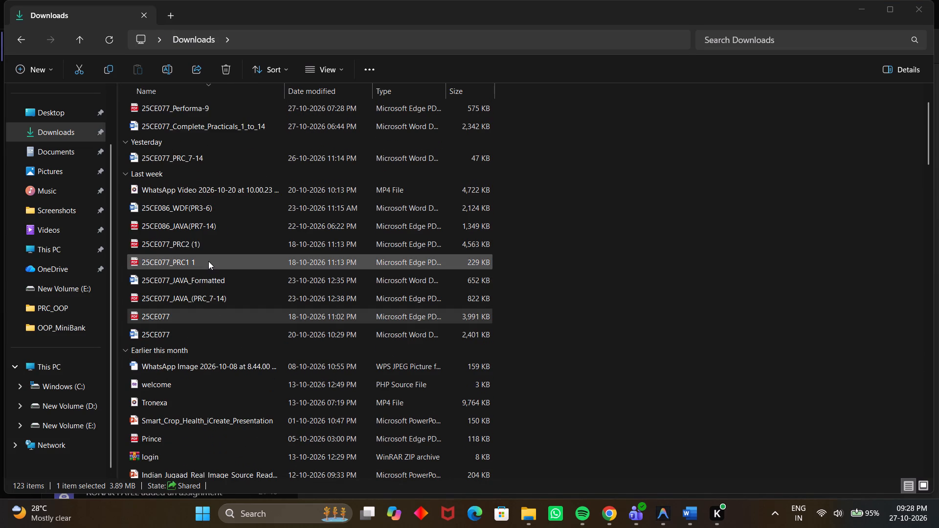
pyautogui.scroll(3, 208, 261)
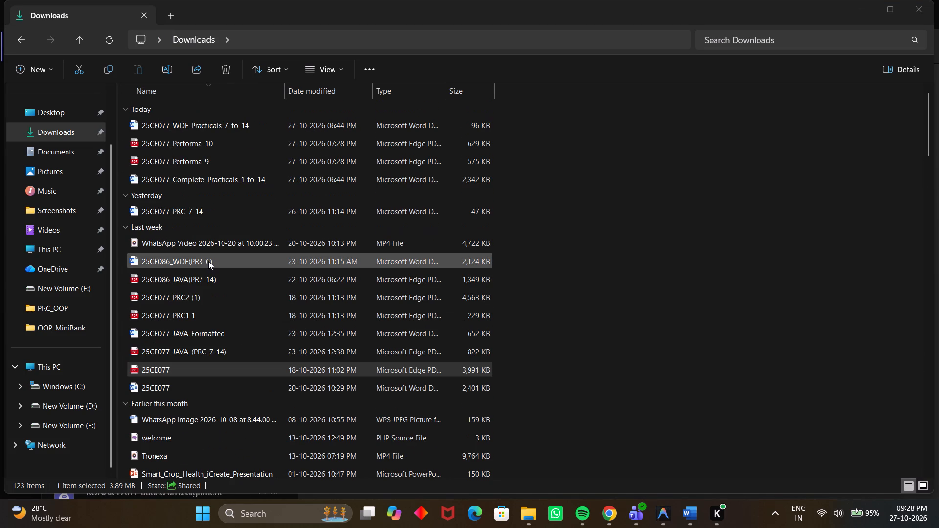
pyautogui.doubleClick(204, 392)
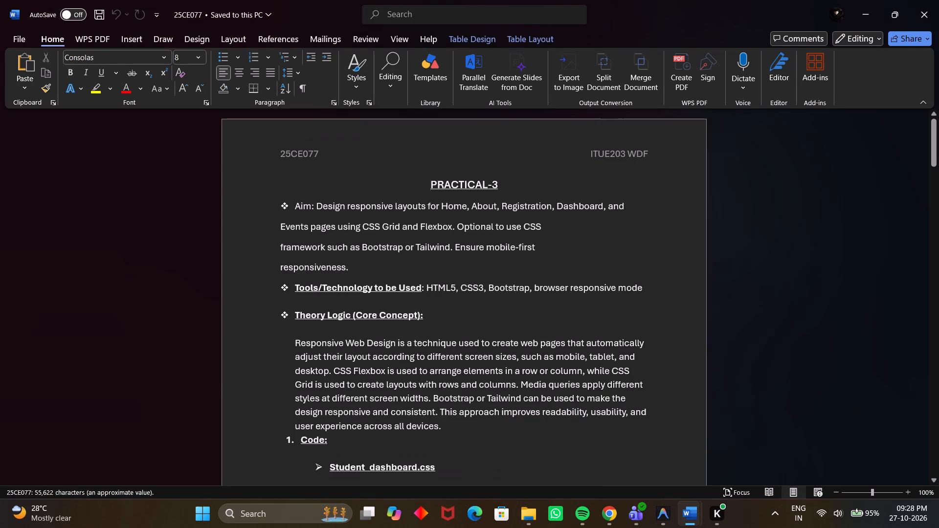
pyautogui.scroll(-20, 356, 321)
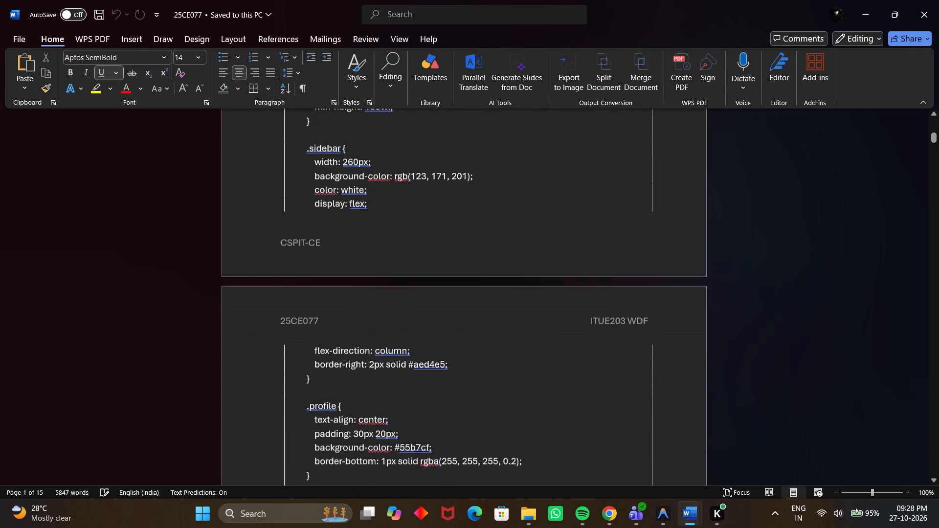
pyautogui.scroll(-20, 342, 326)
pyautogui.scroll(-17, 342, 326)
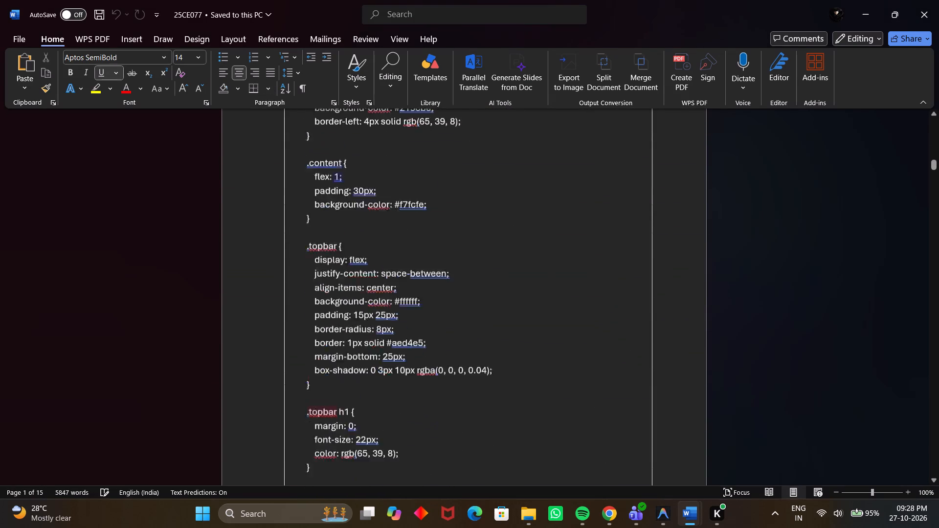
pyautogui.scroll(-20, 333, 324)
pyautogui.scroll(-17, 333, 324)
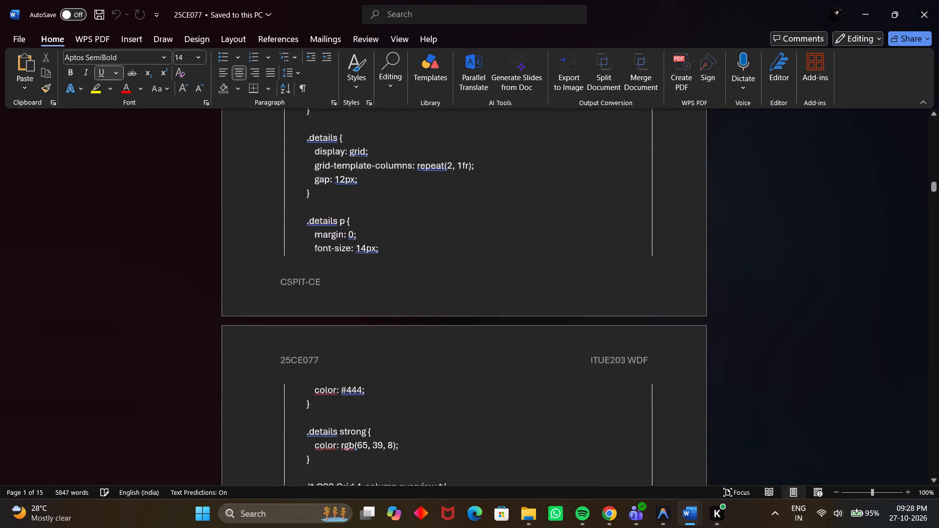
pyautogui.scroll(-20, 333, 324)
pyautogui.scroll(-17, 333, 324)
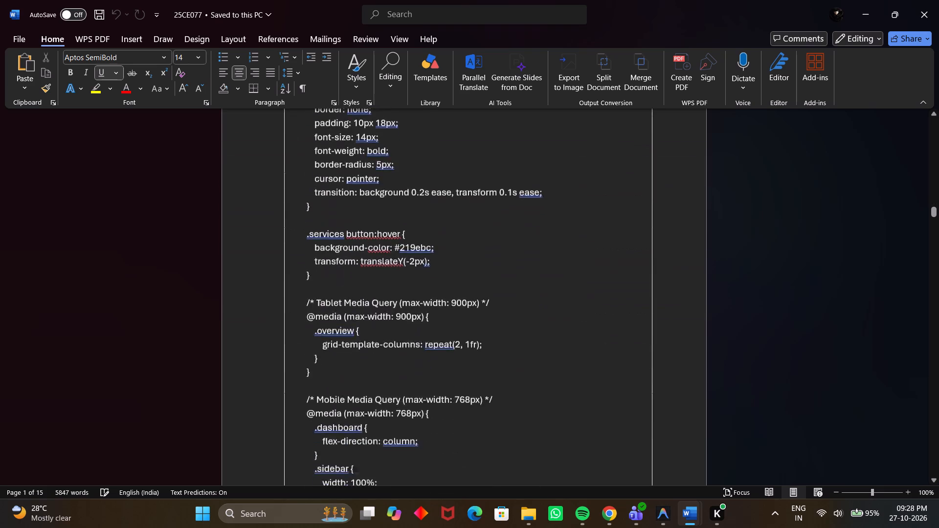
pyautogui.scroll(-20, 334, 326)
pyautogui.scroll(-4, 334, 326)
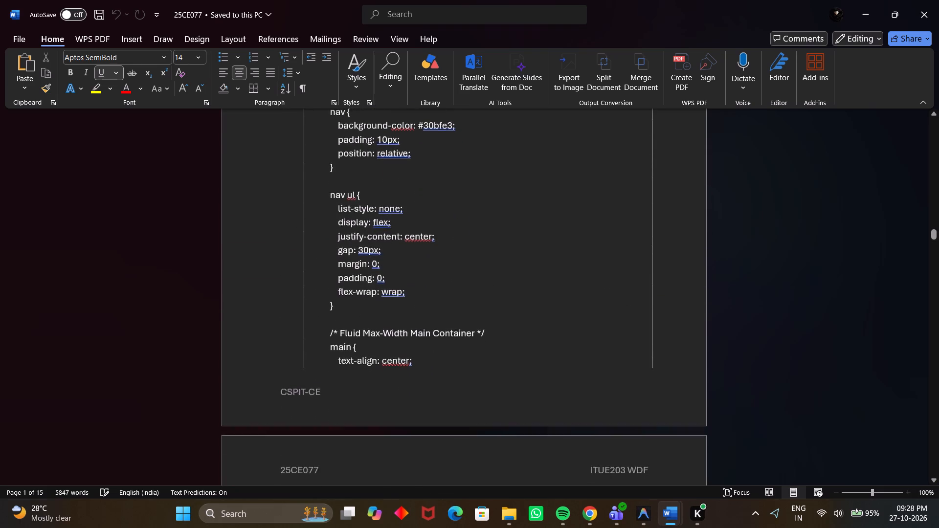
pyautogui.scroll(-11, 336, 322)
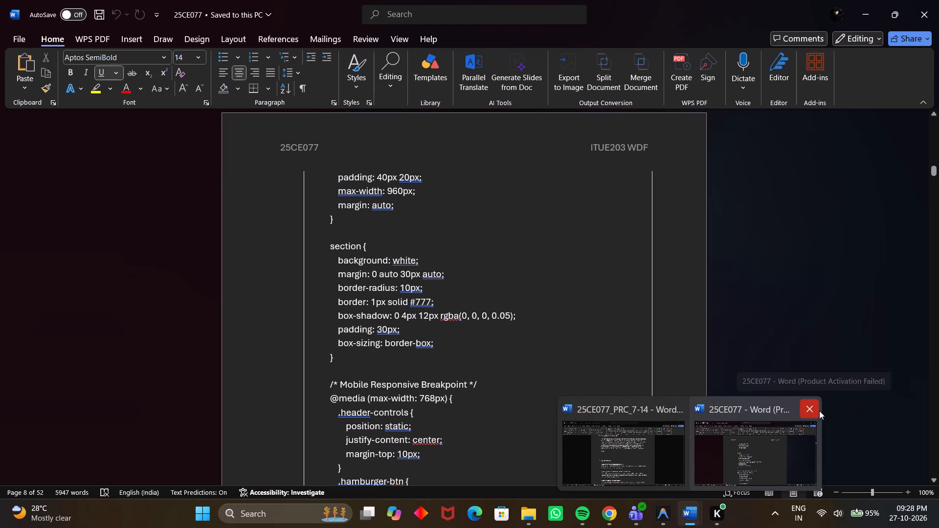
pyautogui.click(816, 412)
pyautogui.click(357, 245)
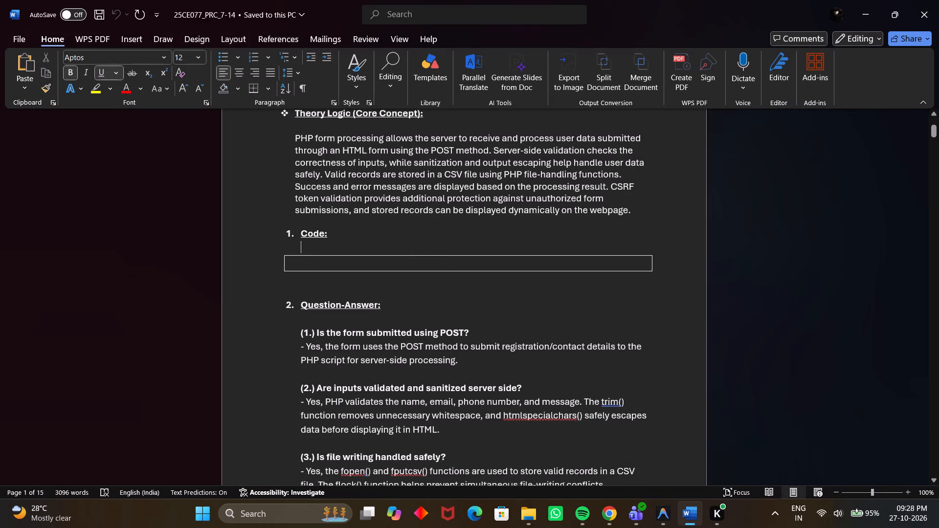
pyautogui.press('Return')
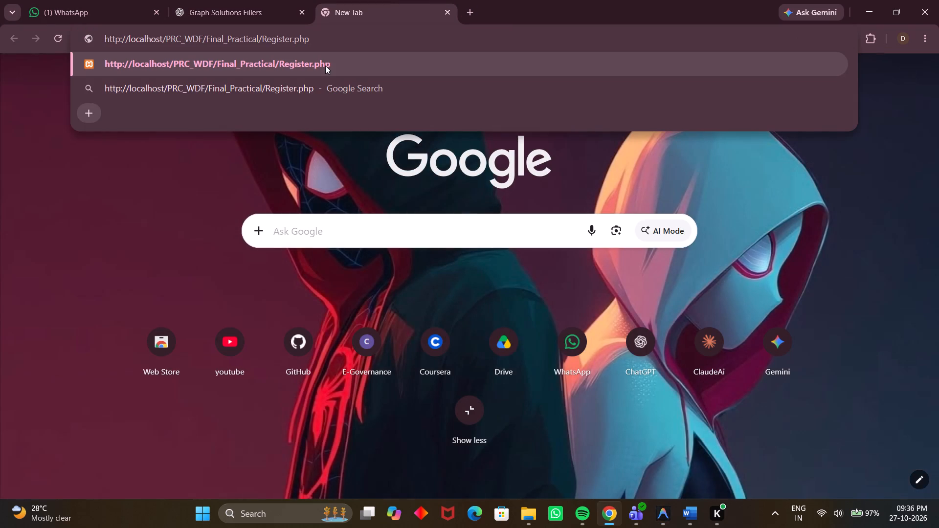
pyautogui.press('Return')
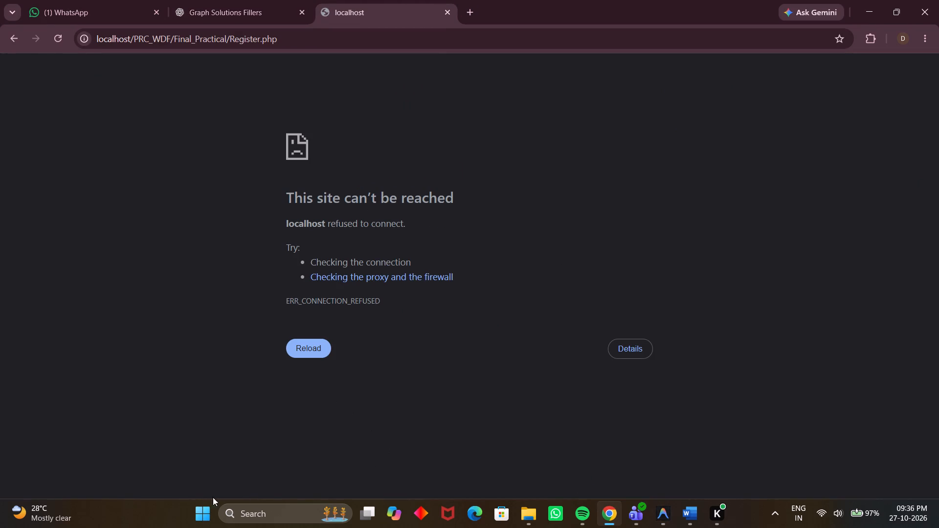
# Open the XAMPP Control Panel and start the Apache and MySQL modules.
pyautogui.click(206, 510)
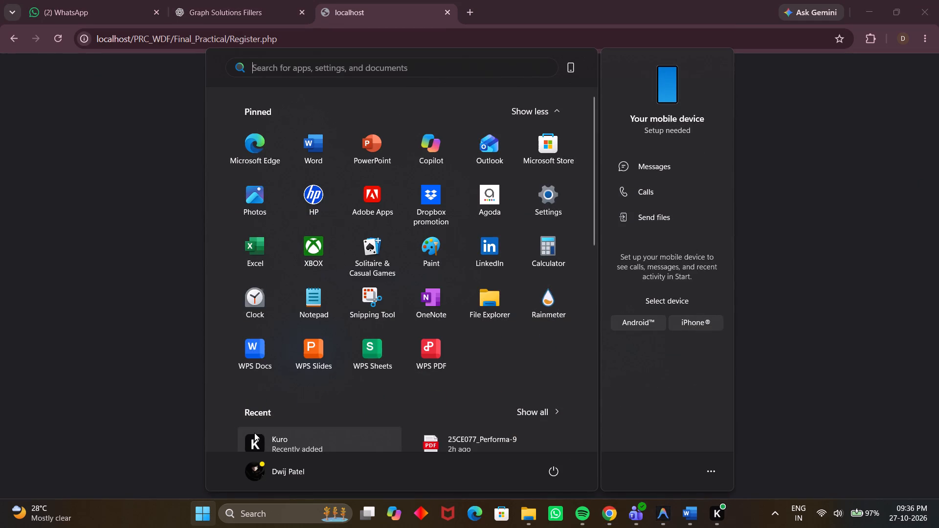
pyautogui.write('xa')
pyautogui.click(491, 248)
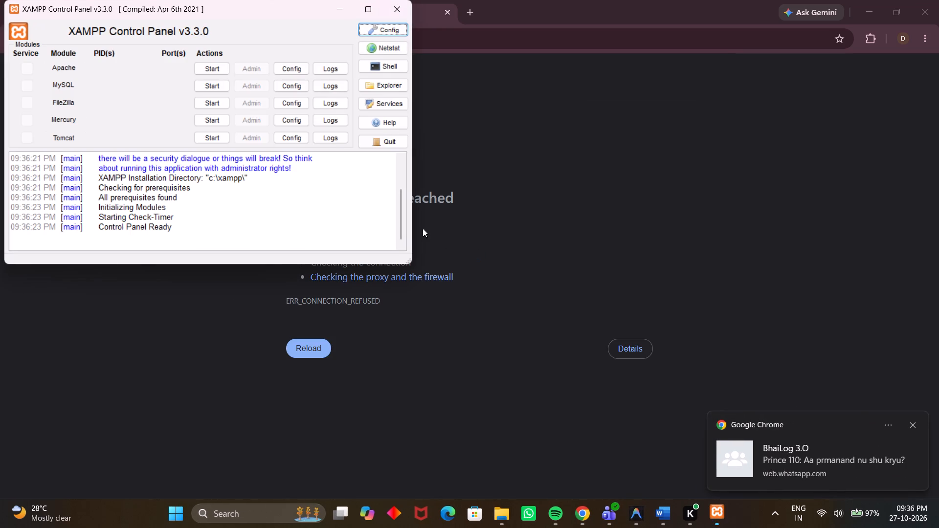
pyautogui.click(220, 70)
pyautogui.click(225, 85)
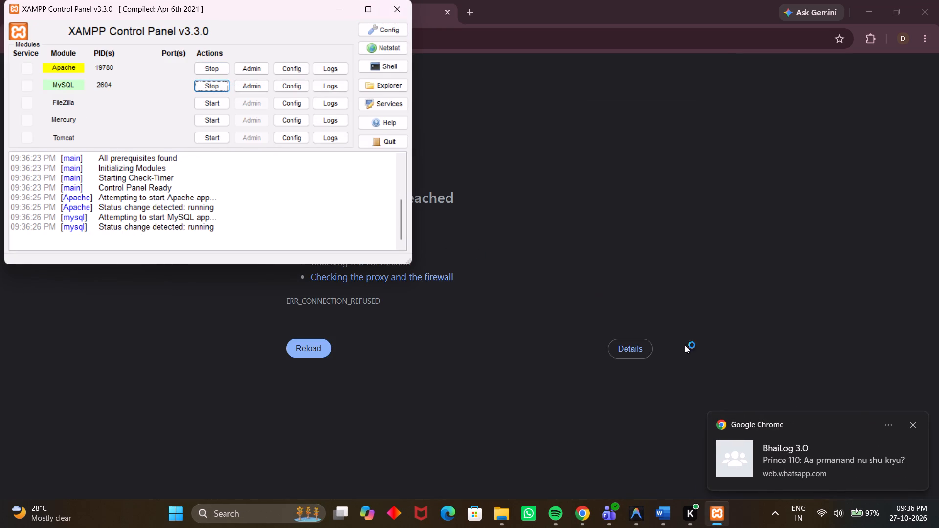
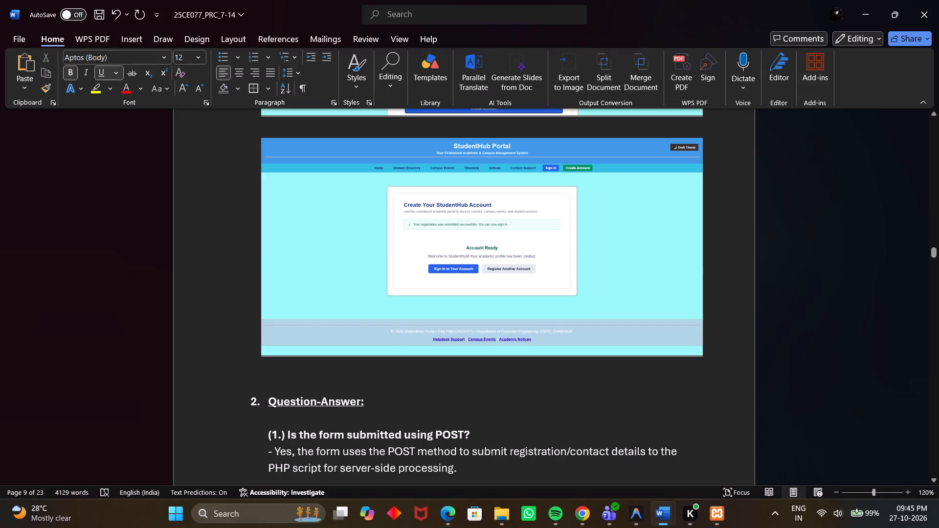
pyautogui.hotkey('ctrl', 'v')
pyautogui.scroll(-3, 447, 401)
pyautogui.scroll(3, 450, 400)
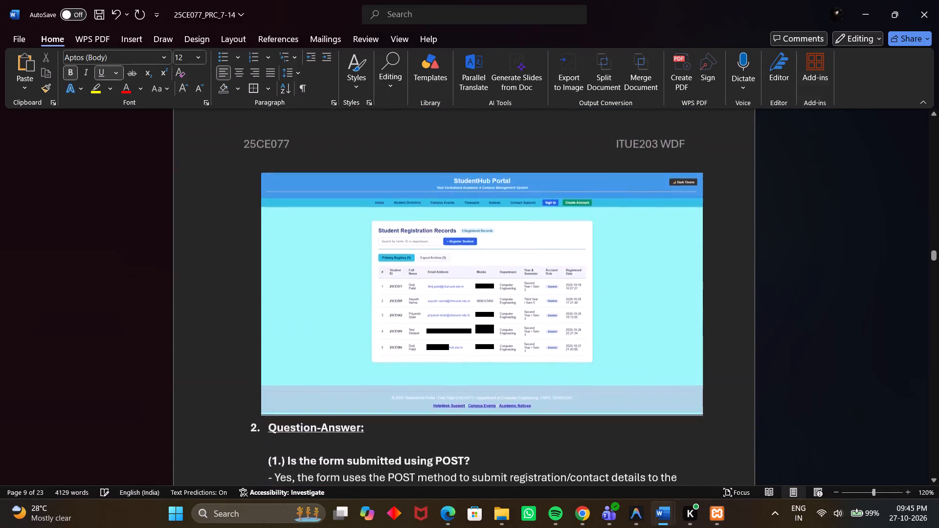
# Slightly reduce the heights of the validation-error registration form and Account Ready screenshots on page 9.
pyautogui.scroll(18, 450, 400)
pyautogui.scroll(3, 450, 403)
pyautogui.click(468, 353)
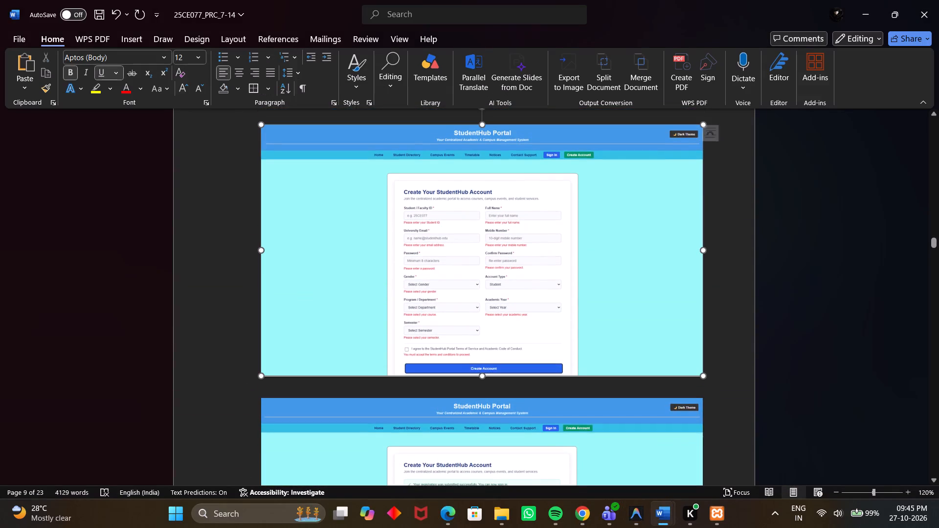
pyautogui.moveTo(481, 376); pyautogui.dragTo(487, 360)
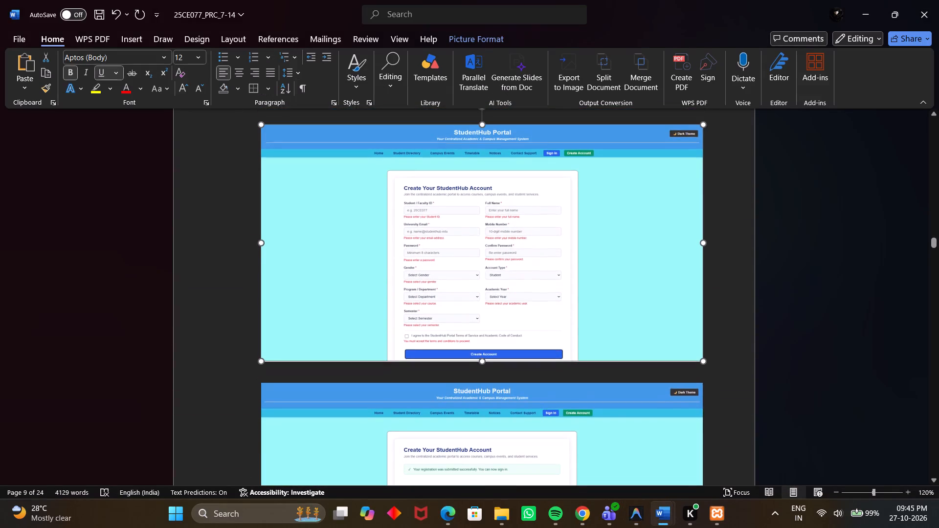
pyautogui.moveTo(487, 360); pyautogui.dragTo(490, 356)
pyautogui.scroll(-18, 490, 367)
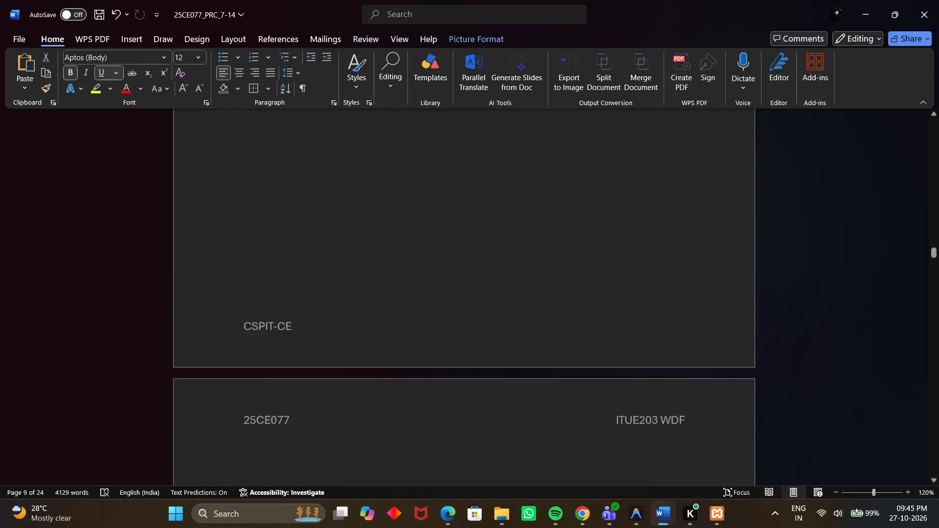
pyautogui.scroll(13, 489, 388)
pyautogui.click(489, 362)
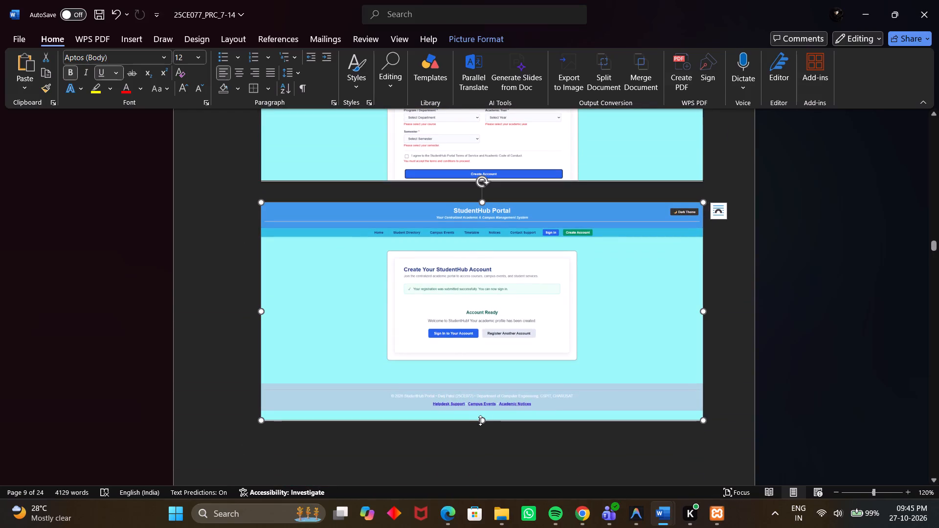
pyautogui.moveTo(480, 420); pyautogui.dragTo(484, 410)
# Resize the Student Registration Records screenshot's height so it fits on page 9 beneath the Account Ready screenshot.
pyautogui.scroll(-13, 493, 403)
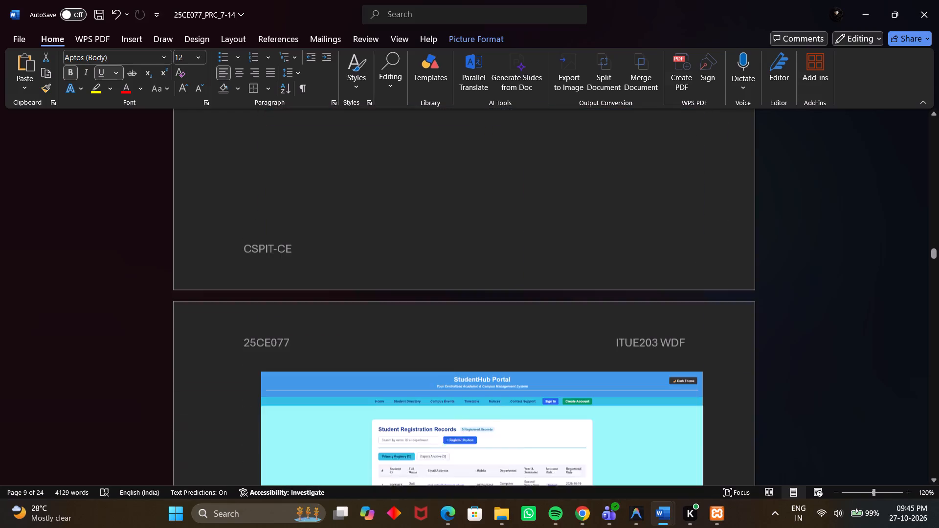
pyautogui.click(490, 399)
pyautogui.scroll(-6, 490, 399)
pyautogui.moveTo(482, 356); pyautogui.dragTo(486, 339)
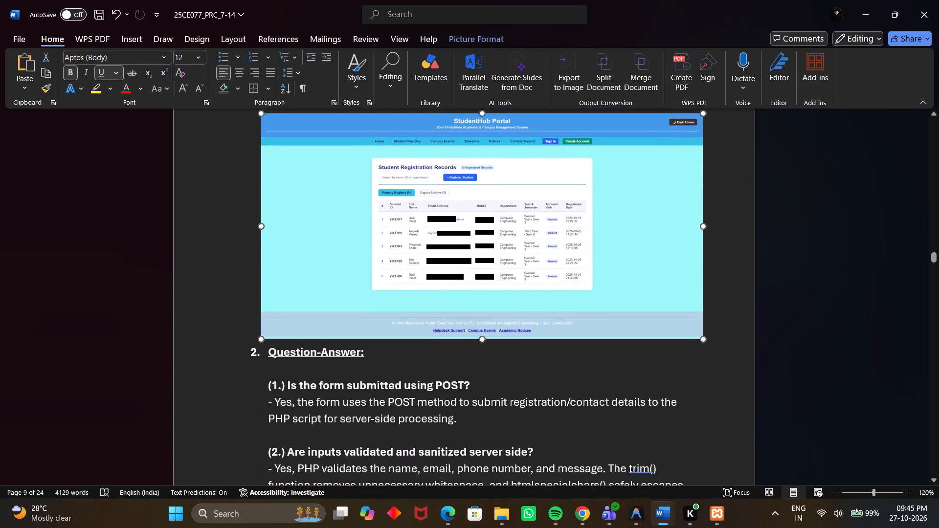
pyautogui.moveTo(486, 339); pyautogui.dragTo(501, 240)
pyautogui.scroll(3, 498, 286)
pyautogui.click(477, 314)
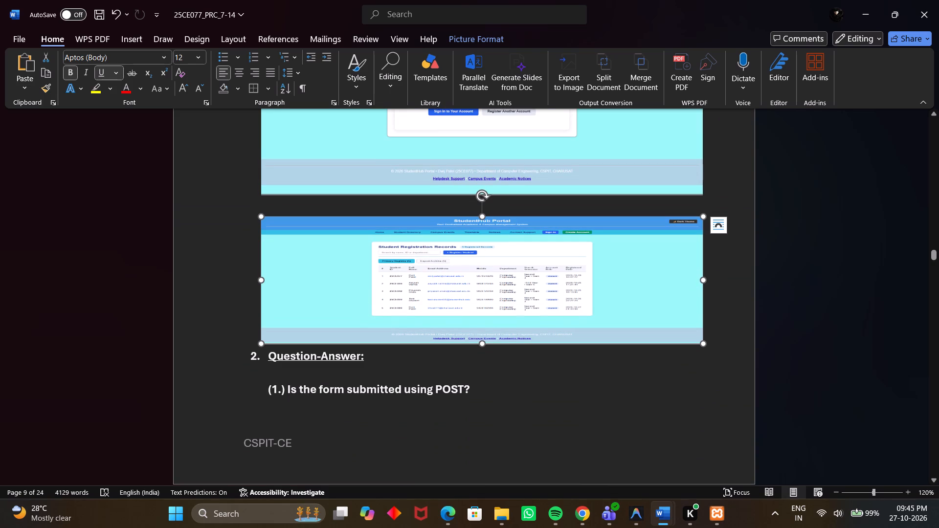
pyautogui.moveTo(481, 345); pyautogui.dragTo(494, 411)
# Further reduce the heights of the Account Ready and validation-error registration form screenshots.
pyautogui.scroll(5, 503, 406)
pyautogui.click(520, 334)
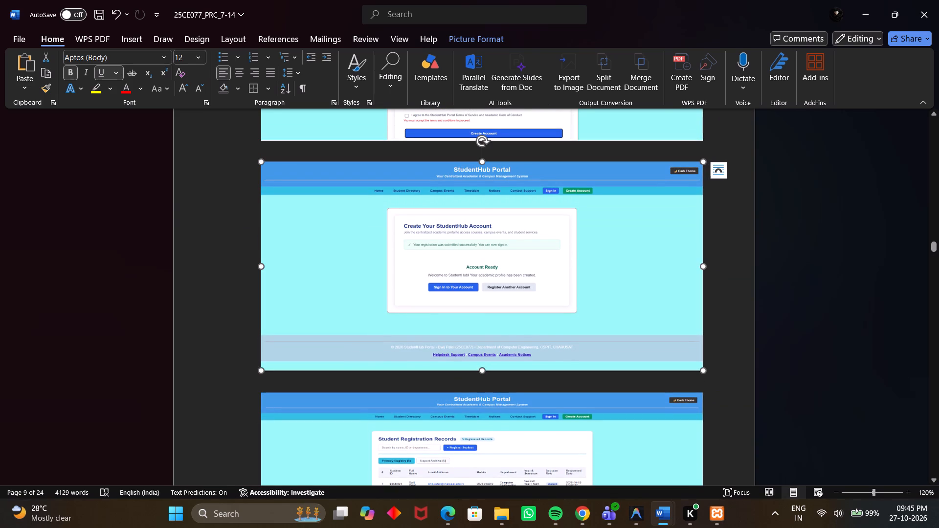
pyautogui.moveTo(485, 369); pyautogui.dragTo(486, 364)
pyautogui.scroll(9, 486, 364)
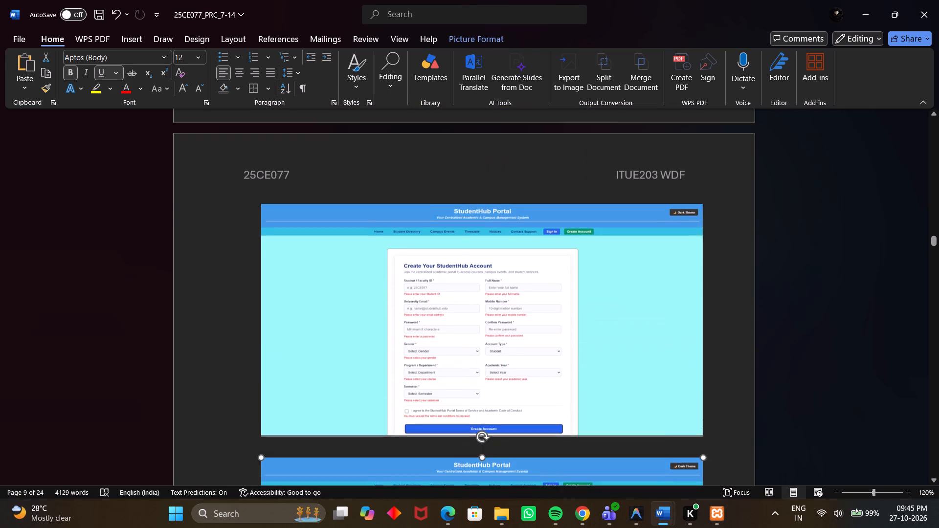
pyautogui.click(490, 354)
pyautogui.moveTo(482, 457); pyautogui.dragTo(483, 452)
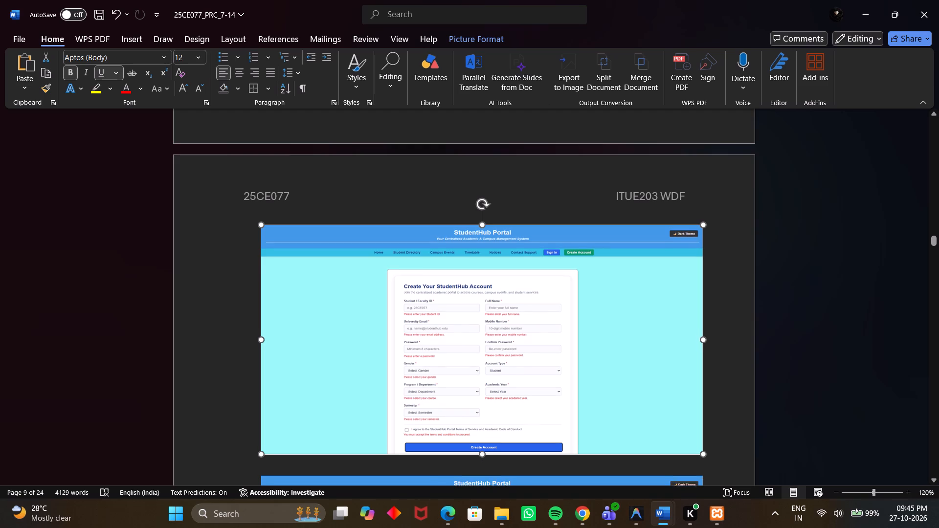
pyautogui.moveTo(483, 452); pyautogui.dragTo(484, 449)
# Slightly narrow the registration form, Account Ready and Student Registration Records screenshots on page 9.
pyautogui.scroll(-1, 511, 431)
pyautogui.moveTo(702, 305); pyautogui.dragTo(696, 308)
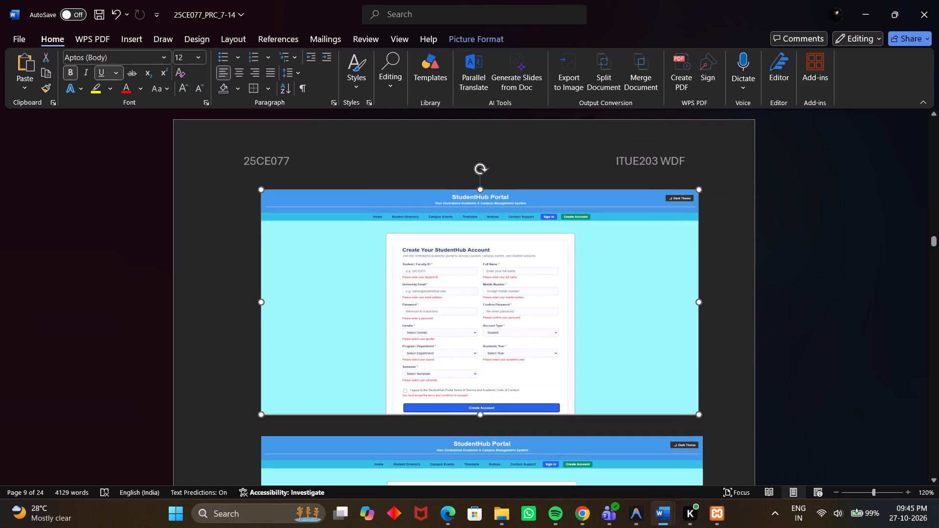
pyautogui.moveTo(696, 308); pyautogui.dragTo(693, 308)
pyautogui.scroll(-4, 693, 309)
pyautogui.click(693, 334)
pyautogui.moveTo(701, 398); pyautogui.dragTo(697, 401)
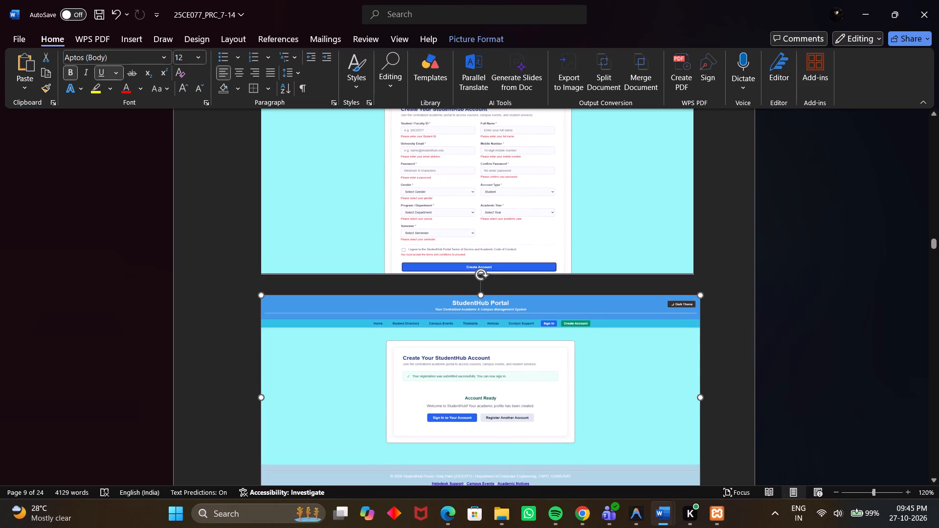
pyautogui.moveTo(697, 401); pyautogui.dragTo(692, 404)
pyautogui.scroll(-6, 692, 403)
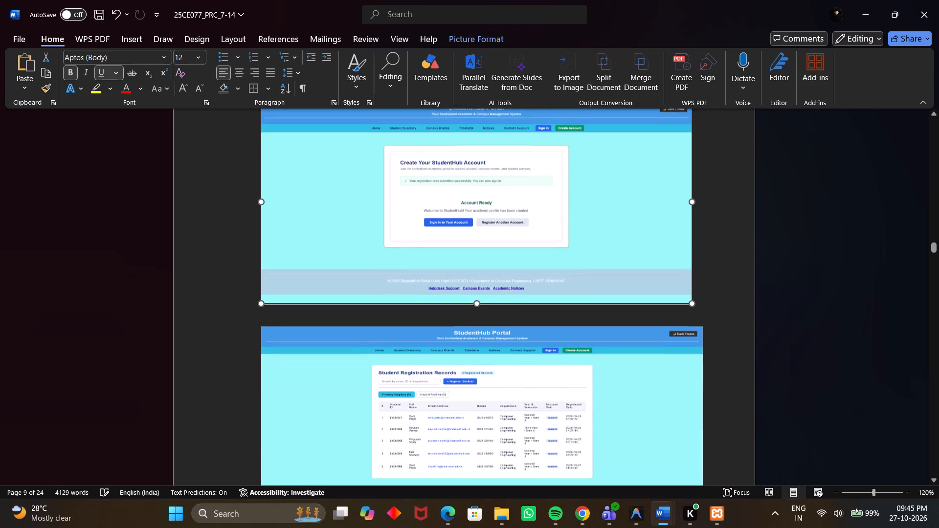
pyautogui.click(687, 396)
pyautogui.scroll(-1, 693, 396)
pyautogui.moveTo(702, 374); pyautogui.dragTo(697, 375)
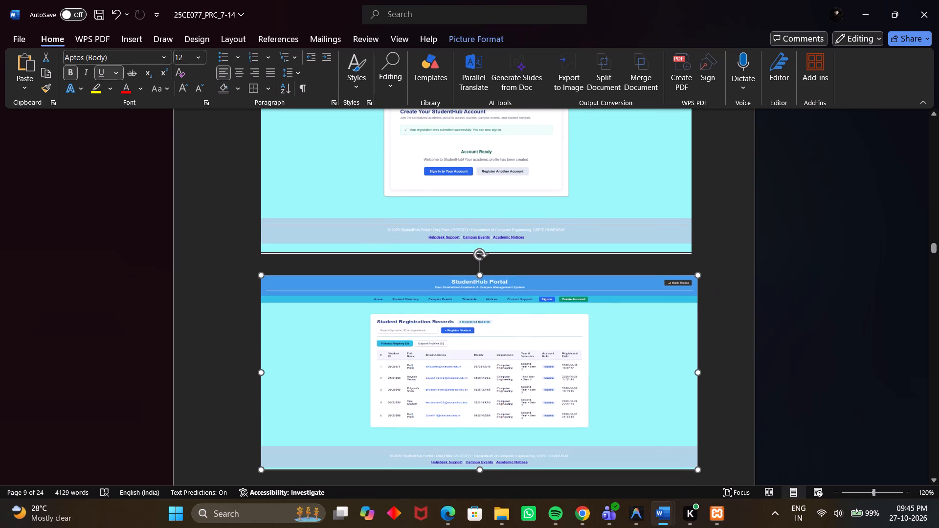
pyautogui.moveTo(697, 375); pyautogui.dragTo(691, 377)
# Fine-tune the Student Registration Records screenshot by slightly increasing its height and reducing its width.
pyautogui.scroll(-3, 672, 388)
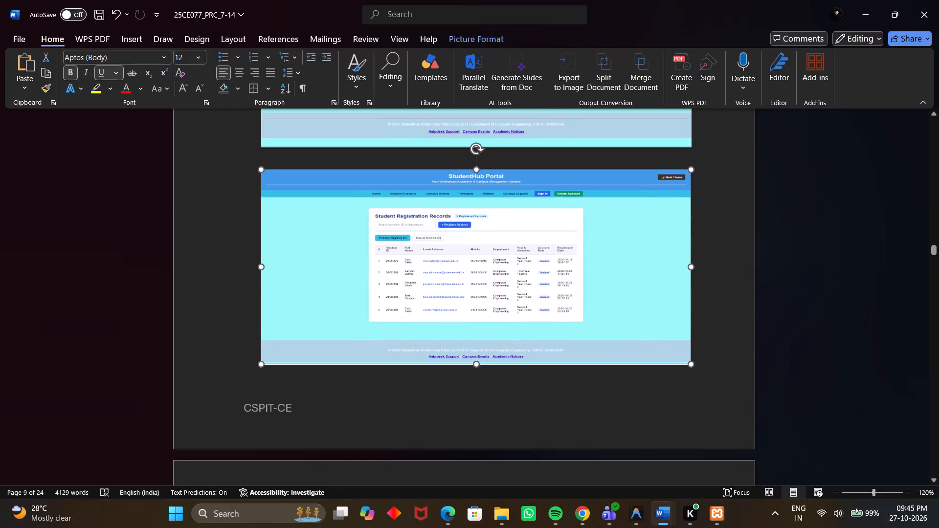
pyautogui.moveTo(478, 366); pyautogui.dragTo(478, 374)
pyautogui.keyDown('ctrl'); pyautogui.scroll(6, 543, 271); pyautogui.keyUp('ctrl')
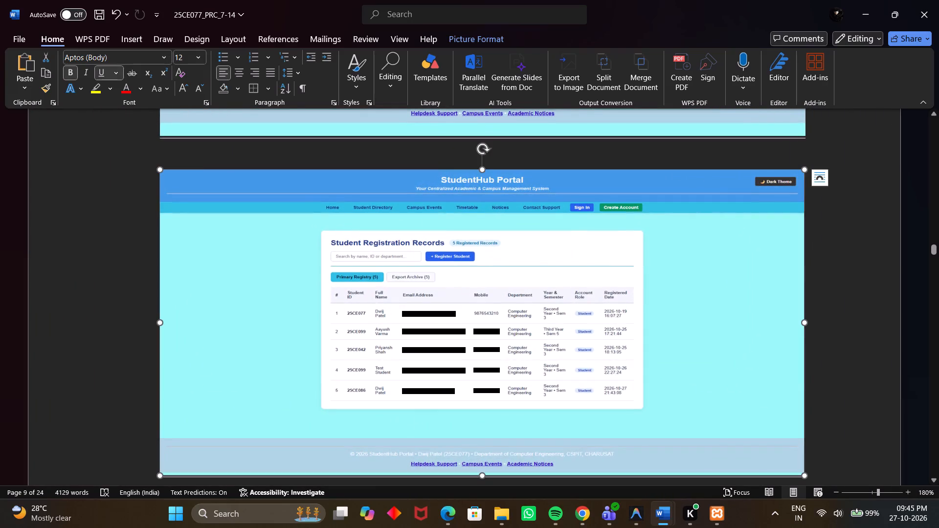
pyautogui.keyDown('ctrl'); pyautogui.scroll(1, 523, 322); pyautogui.keyUp('ctrl')
pyautogui.scroll(-1, 527, 325)
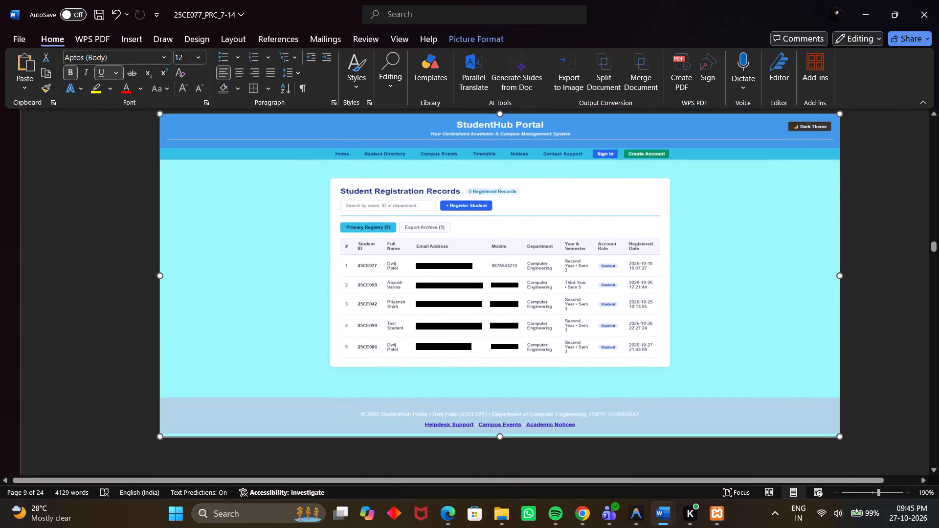
pyautogui.keyDown('ctrl'); pyautogui.scroll(-1, 527, 325); pyautogui.keyUp('ctrl')
pyautogui.keyDown('ctrl'); pyautogui.scroll(3, 527, 325); pyautogui.keyUp('ctrl')
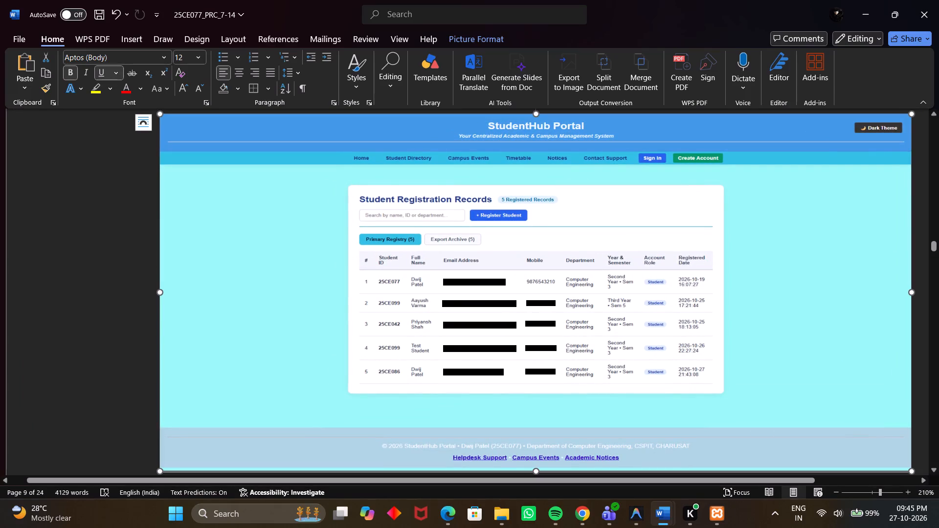
pyautogui.keyDown('ctrl'); pyautogui.scroll(-5, 504, 315); pyautogui.keyUp('ctrl')
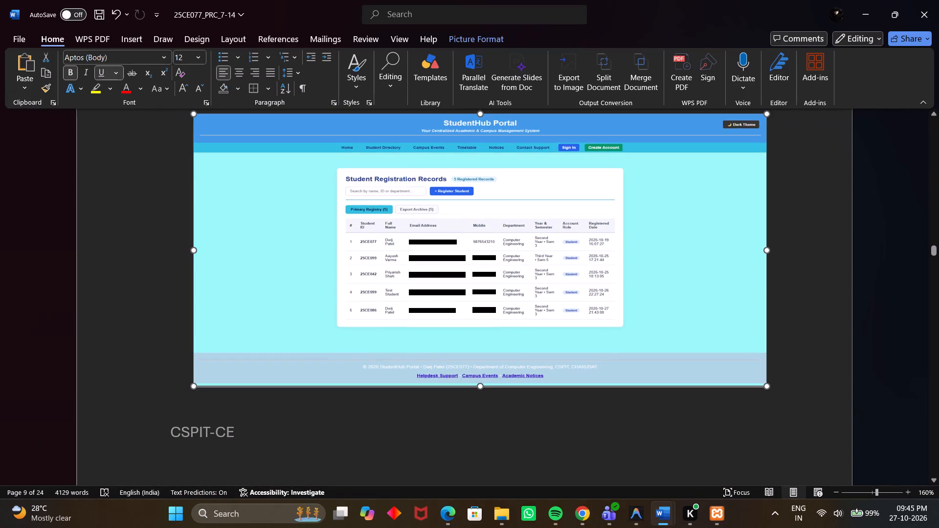
pyautogui.moveTo(765, 250); pyautogui.dragTo(752, 255)
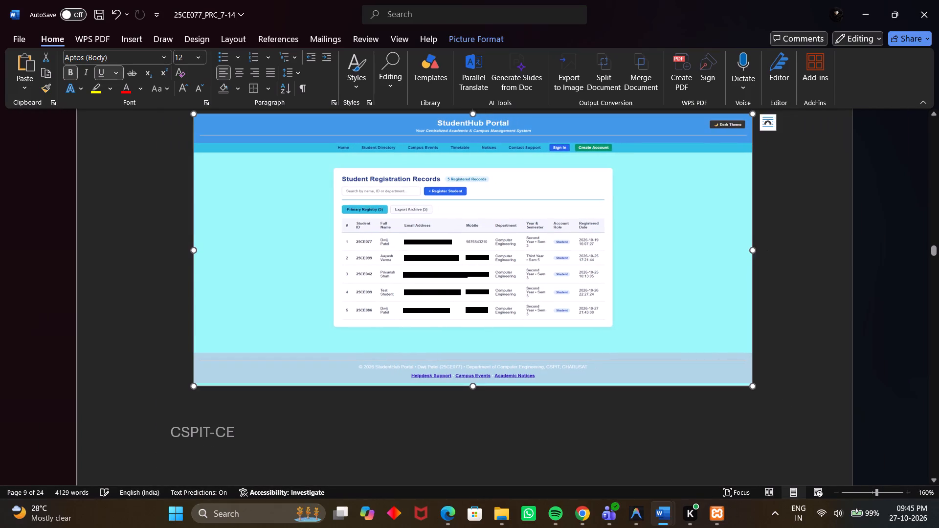
# Examine the sizes and layout of the three StudentHub screenshots on page 9.
pyautogui.scroll(4, 715, 284)
pyautogui.click(727, 228)
pyautogui.scroll(4, 729, 232)
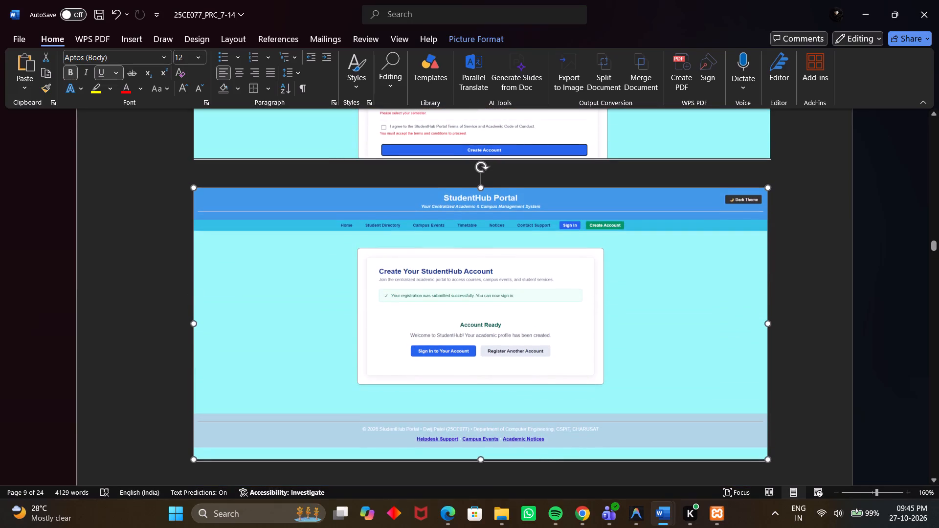
pyautogui.keyDown('ctrl'); pyautogui.scroll(-3, 723, 260); pyautogui.keyUp('ctrl')
pyautogui.scroll(-5, 714, 274)
pyautogui.scroll(1, 711, 276)
pyautogui.scroll(-4, 711, 272)
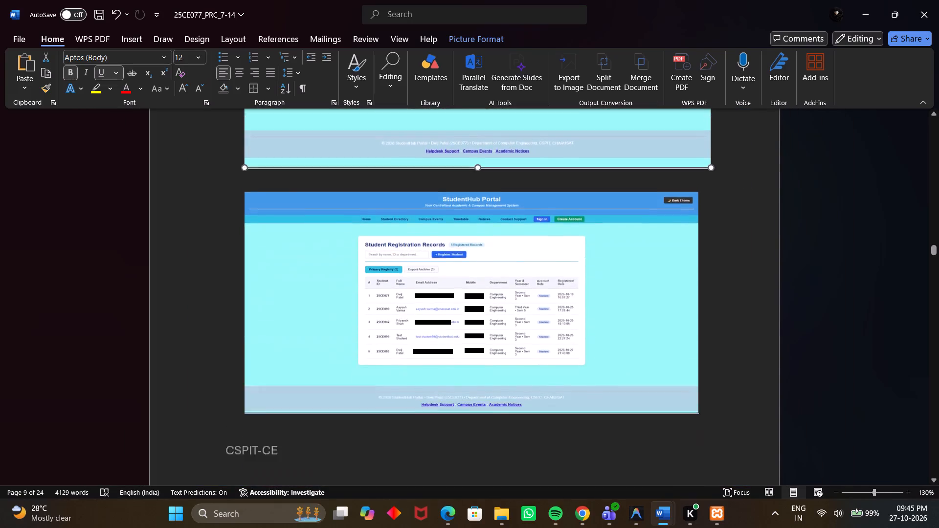
pyautogui.scroll(-3, 710, 272)
pyautogui.scroll(10, 661, 274)
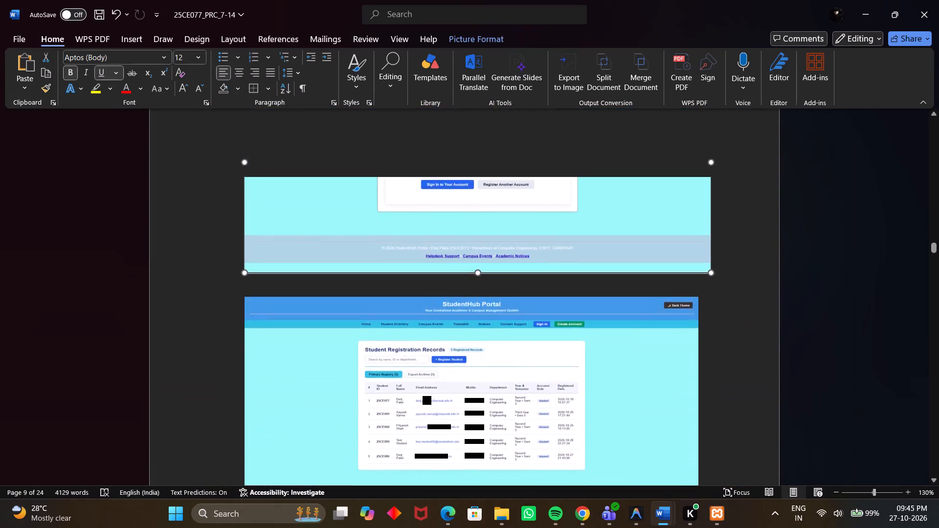
# Slightly reduce the height and width of the Account Ready screenshot on page 9.
pyautogui.scroll(3, 668, 271)
pyautogui.scroll(-4, 665, 271)
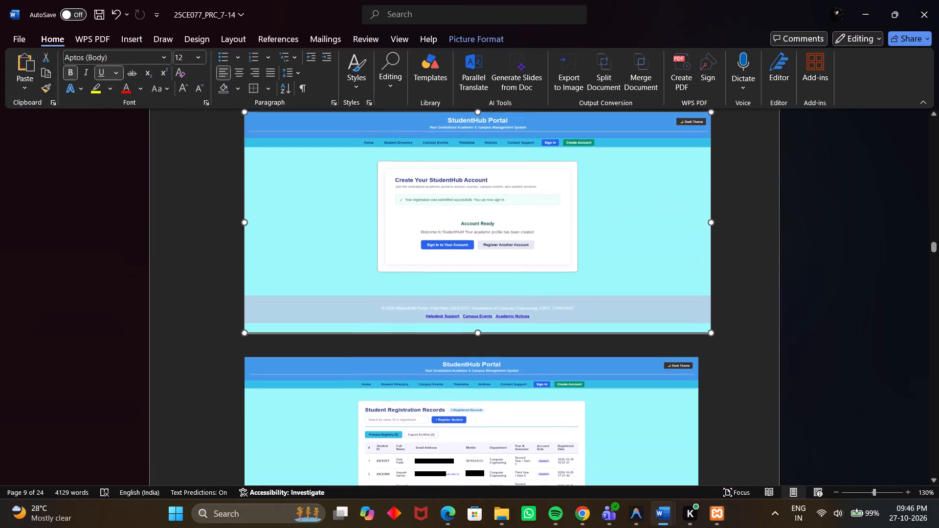
pyautogui.click(481, 266)
pyautogui.moveTo(477, 332); pyautogui.dragTo(479, 324)
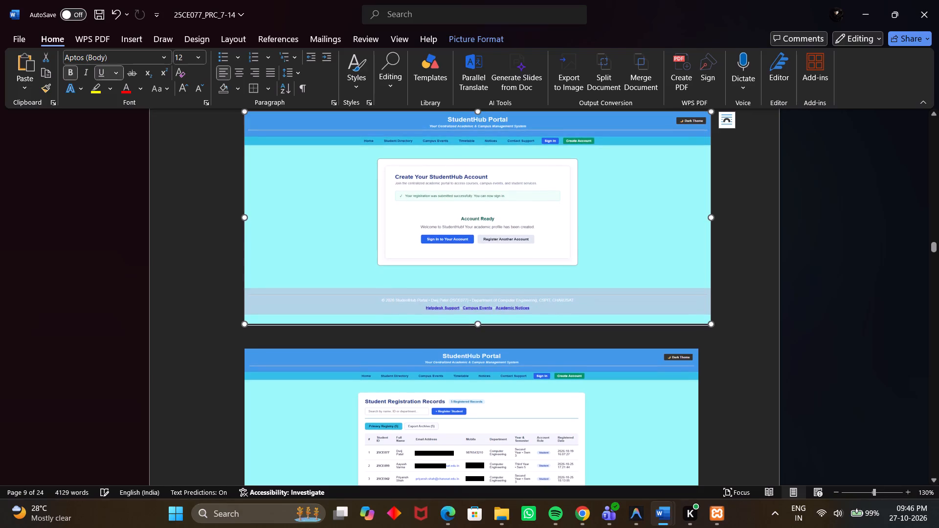
pyautogui.moveTo(710, 219); pyautogui.dragTo(705, 220)
# Slightly narrow the validation-error registration form screenshot to about the width of the Account Ready screenshot.
pyautogui.scroll(4, 705, 220)
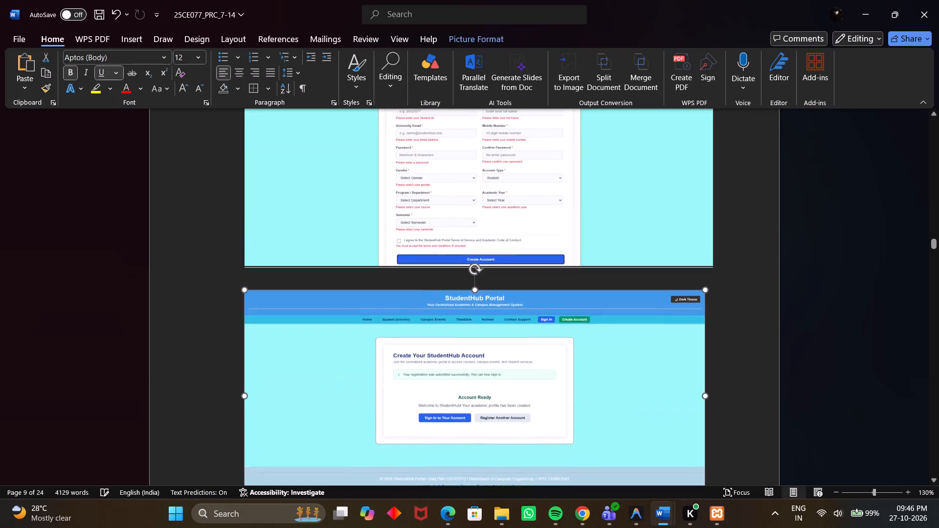
pyautogui.scroll(2, 706, 221)
pyautogui.click(703, 222)
pyautogui.moveTo(714, 196); pyautogui.dragTo(705, 200)
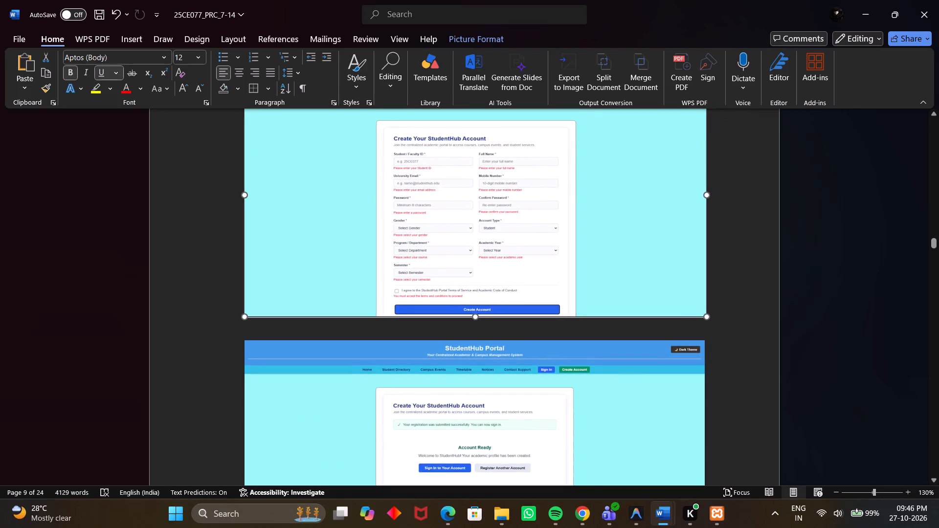
pyautogui.moveTo(705, 200); pyautogui.dragTo(703, 200)
# Slightly increase the height of the Student Registration Records screenshot at the end of page 9.
pyautogui.scroll(-12, 707, 218)
pyautogui.click(553, 294)
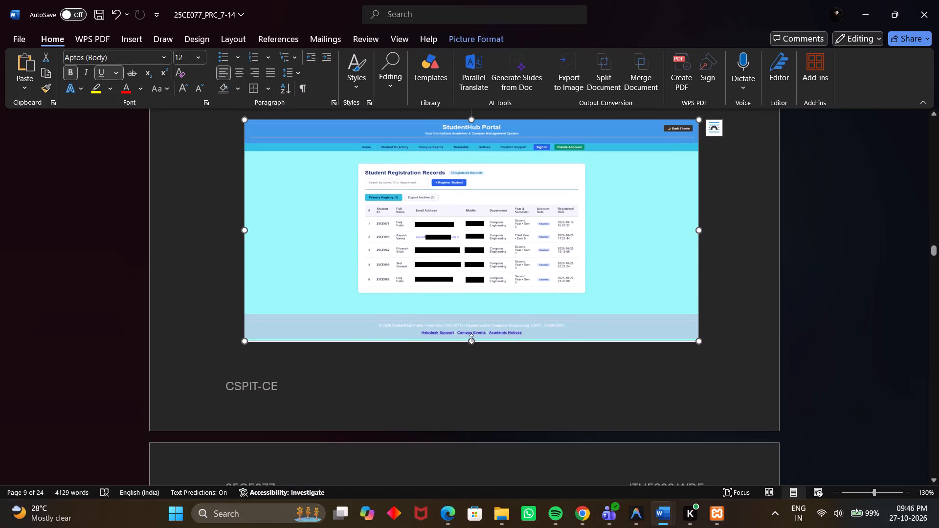
pyautogui.moveTo(471, 339); pyautogui.dragTo(471, 354)
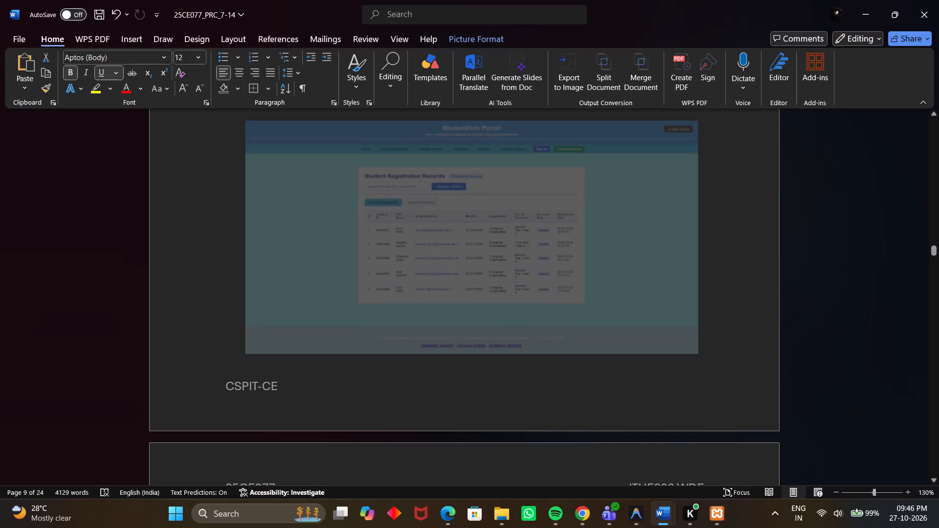
pyautogui.moveTo(471, 354); pyautogui.dragTo(472, 350)
# Add an empty line after the Student Registration Records screenshot, before the Question-Answer heading.
pyautogui.scroll(-5, 472, 352)
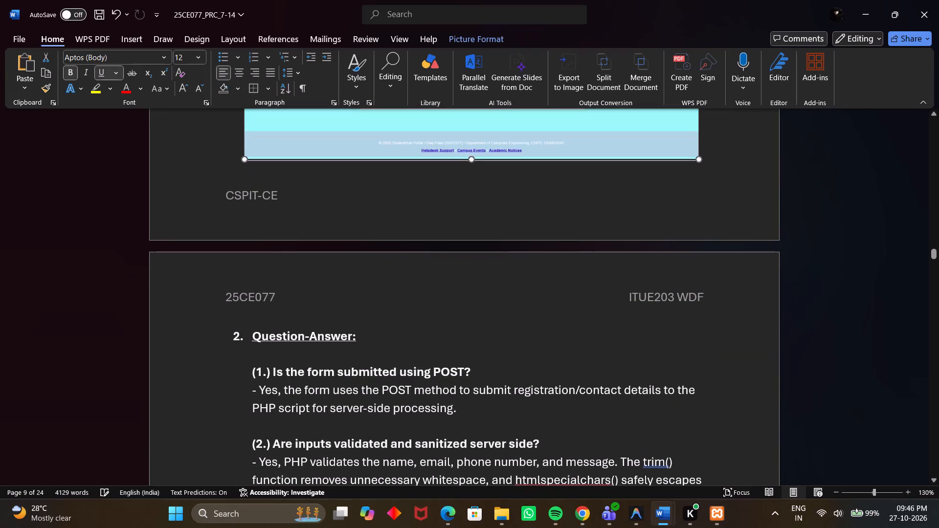
pyautogui.click(741, 157)
pyautogui.press('Return')
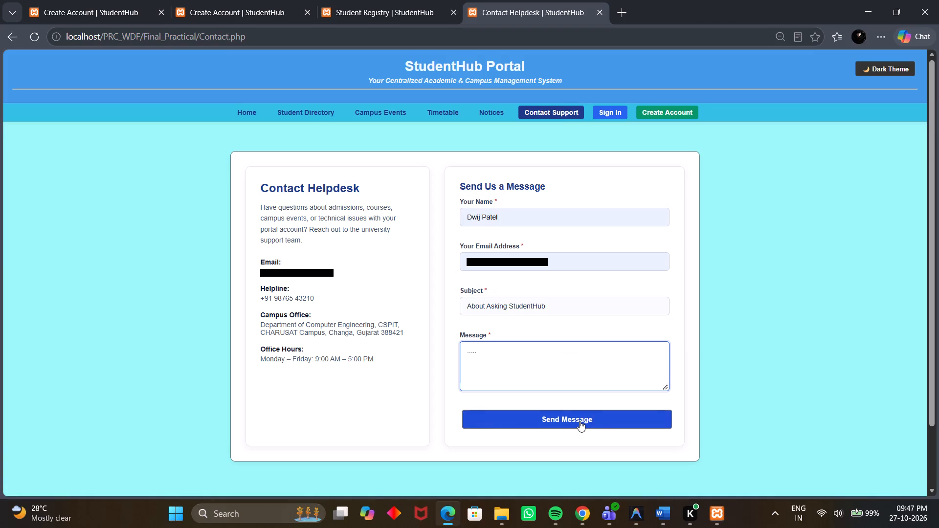
pyautogui.click(576, 421)
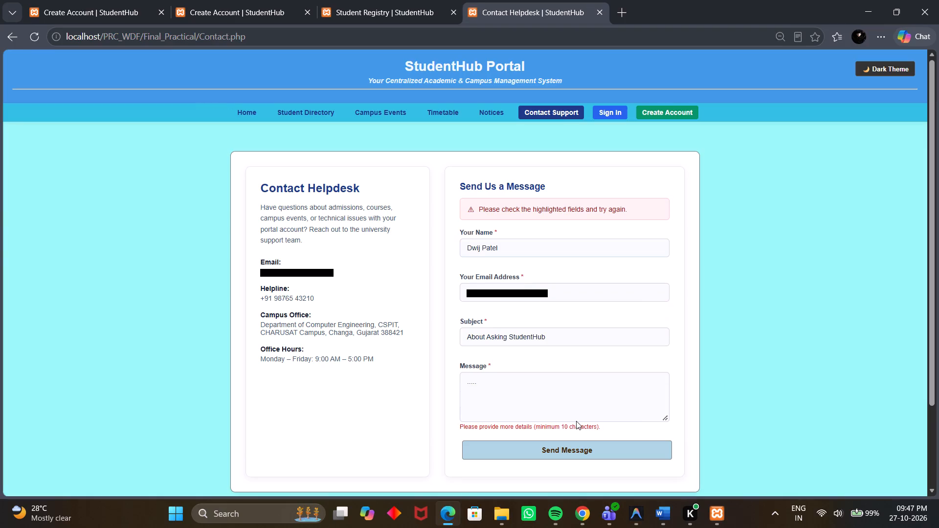
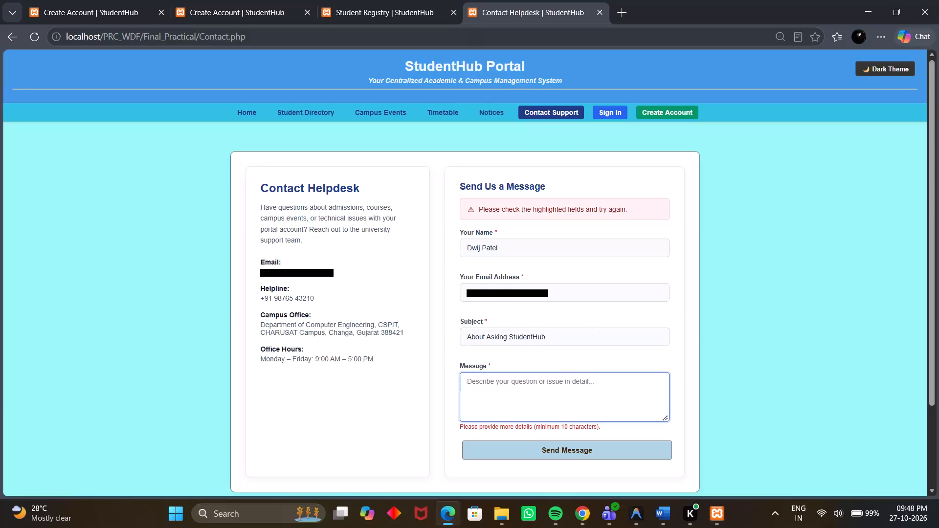
# Enter "About asking about the student hub portal" as the helpdesk message and submit the contact form.
pyautogui.click(526, 391)
pyautogui.write('About')
pyautogui.press('space')
pyautogui.write('asking about')
pyautogui.press('space')
pyautogui.write('the')
pyautogui.press('space')
pyautogui.write('student hub portal')
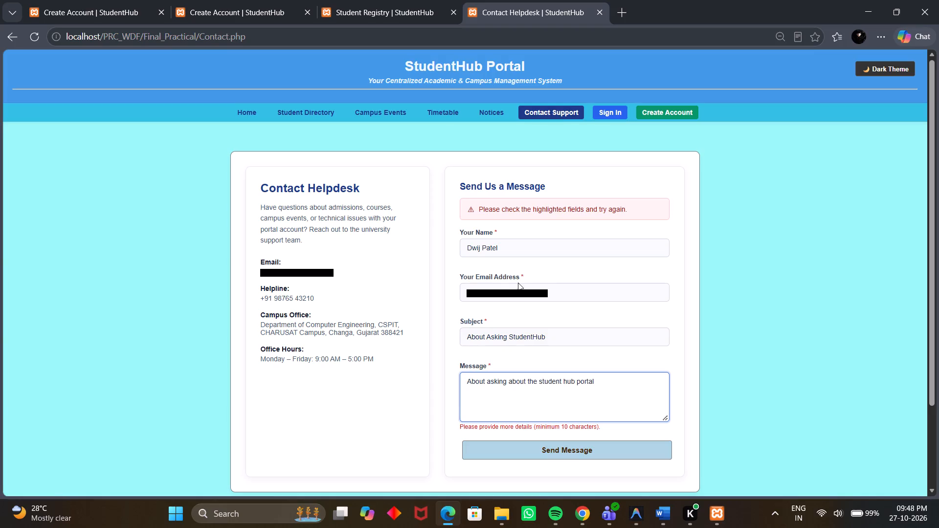
pyautogui.click(574, 458)
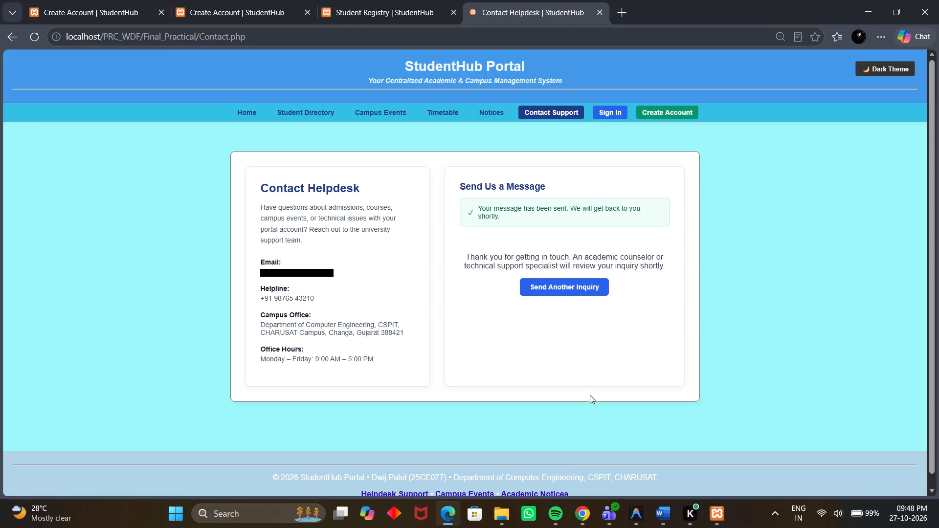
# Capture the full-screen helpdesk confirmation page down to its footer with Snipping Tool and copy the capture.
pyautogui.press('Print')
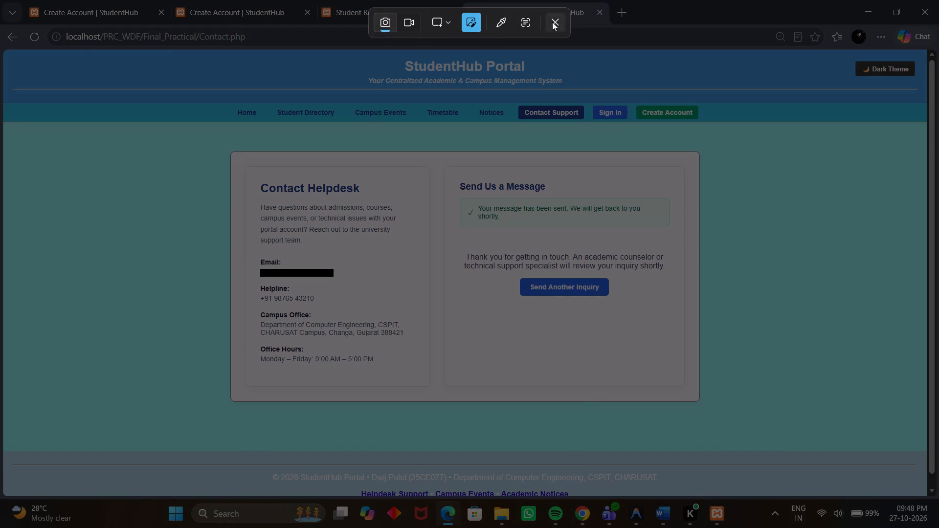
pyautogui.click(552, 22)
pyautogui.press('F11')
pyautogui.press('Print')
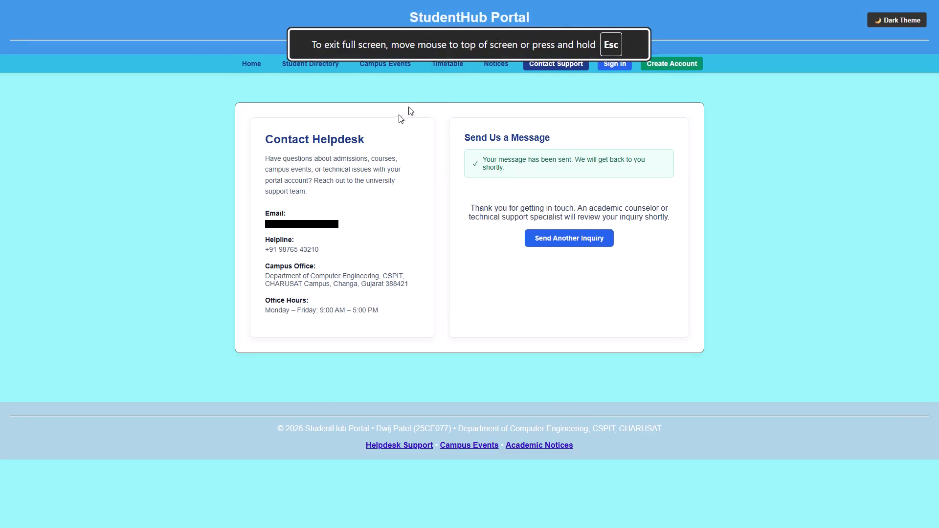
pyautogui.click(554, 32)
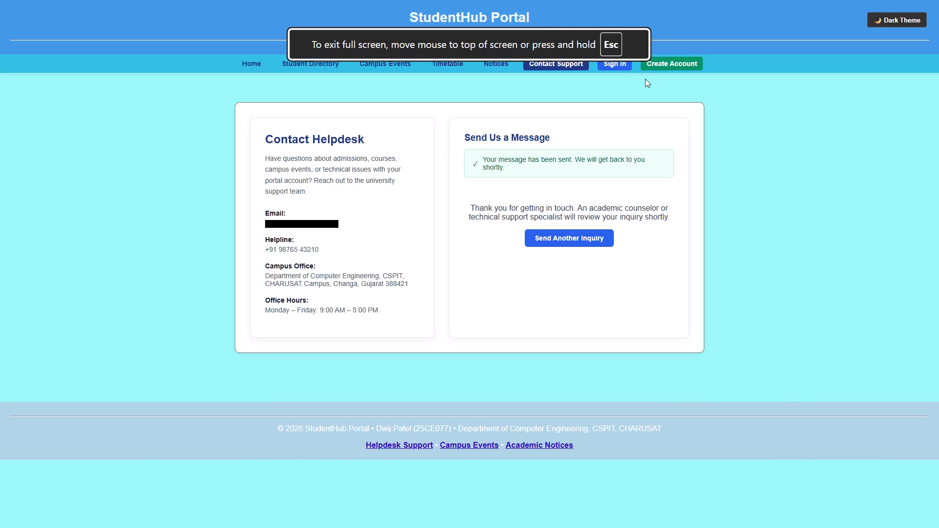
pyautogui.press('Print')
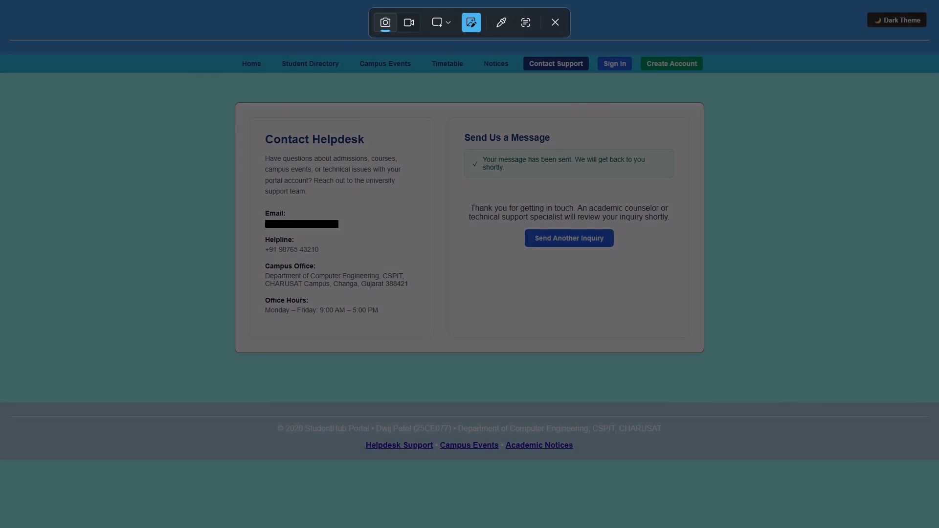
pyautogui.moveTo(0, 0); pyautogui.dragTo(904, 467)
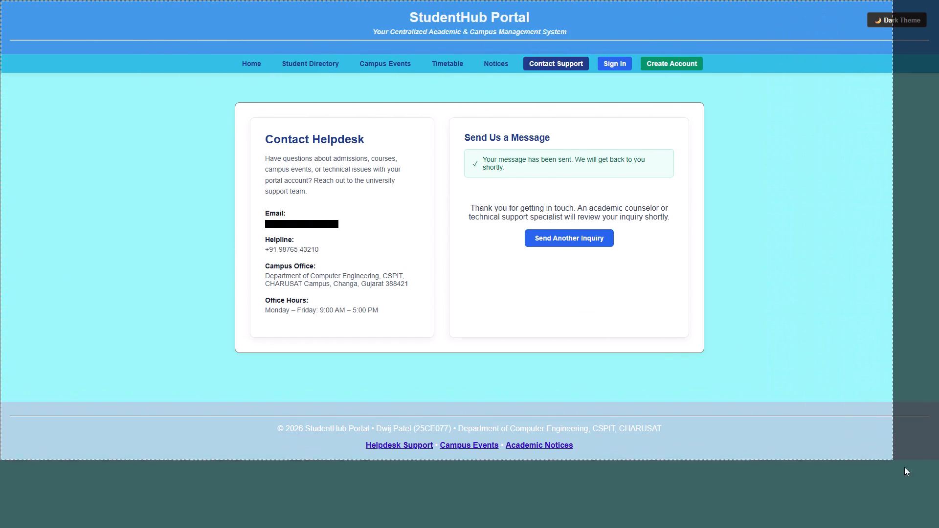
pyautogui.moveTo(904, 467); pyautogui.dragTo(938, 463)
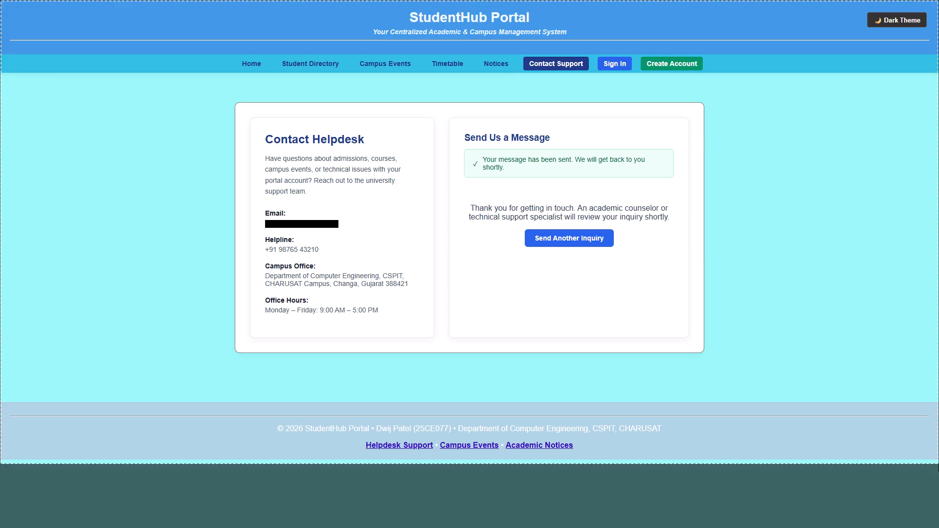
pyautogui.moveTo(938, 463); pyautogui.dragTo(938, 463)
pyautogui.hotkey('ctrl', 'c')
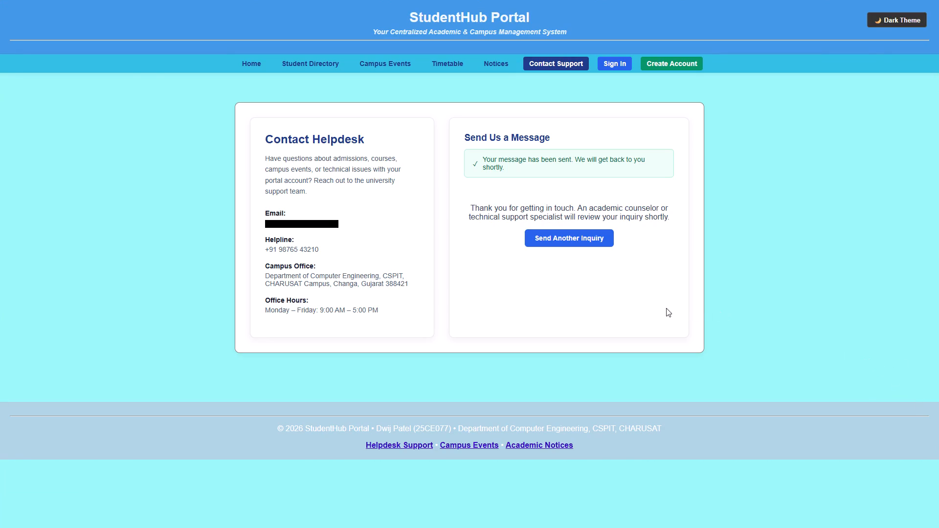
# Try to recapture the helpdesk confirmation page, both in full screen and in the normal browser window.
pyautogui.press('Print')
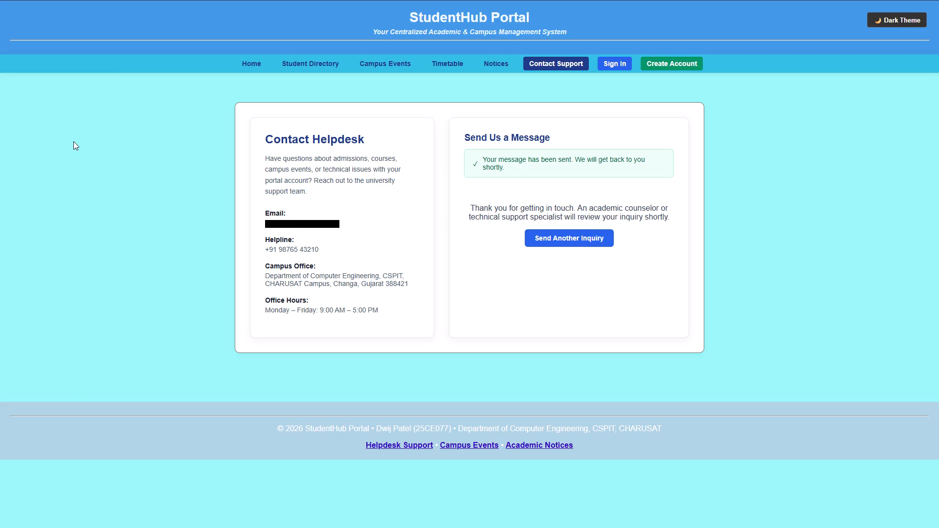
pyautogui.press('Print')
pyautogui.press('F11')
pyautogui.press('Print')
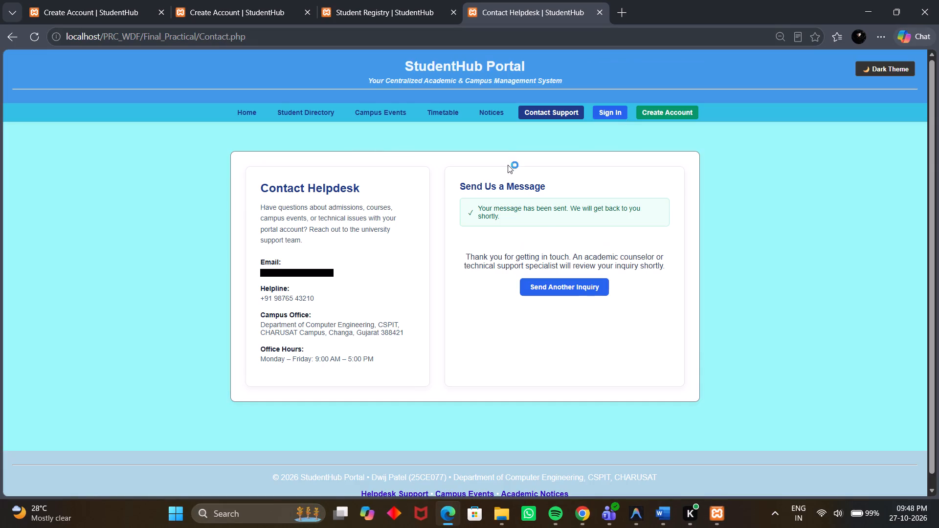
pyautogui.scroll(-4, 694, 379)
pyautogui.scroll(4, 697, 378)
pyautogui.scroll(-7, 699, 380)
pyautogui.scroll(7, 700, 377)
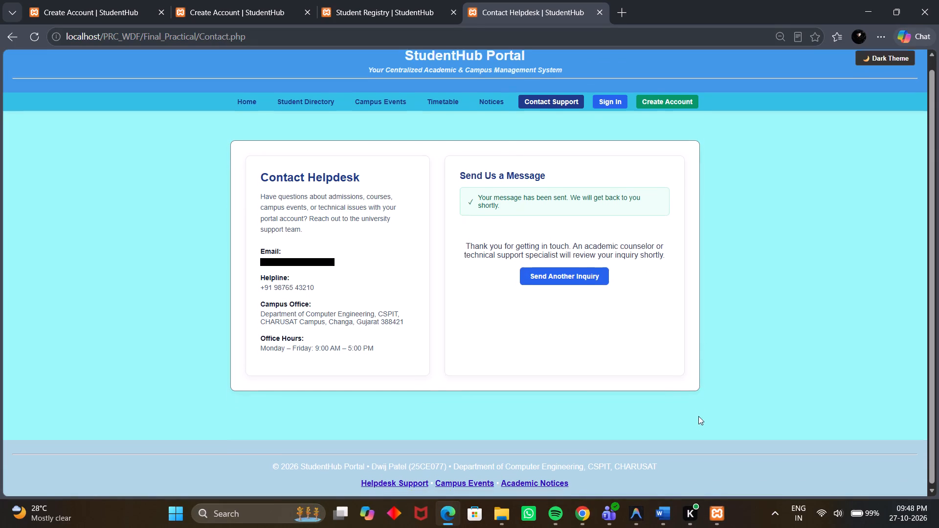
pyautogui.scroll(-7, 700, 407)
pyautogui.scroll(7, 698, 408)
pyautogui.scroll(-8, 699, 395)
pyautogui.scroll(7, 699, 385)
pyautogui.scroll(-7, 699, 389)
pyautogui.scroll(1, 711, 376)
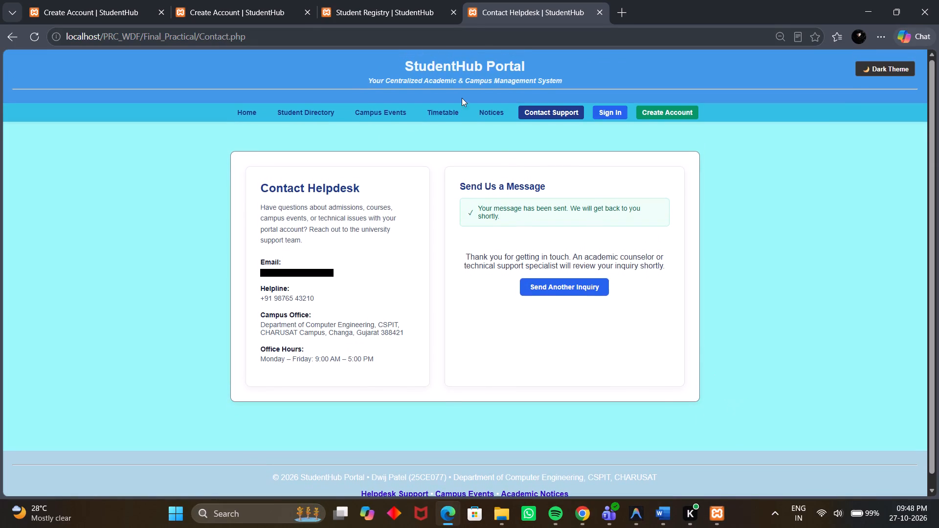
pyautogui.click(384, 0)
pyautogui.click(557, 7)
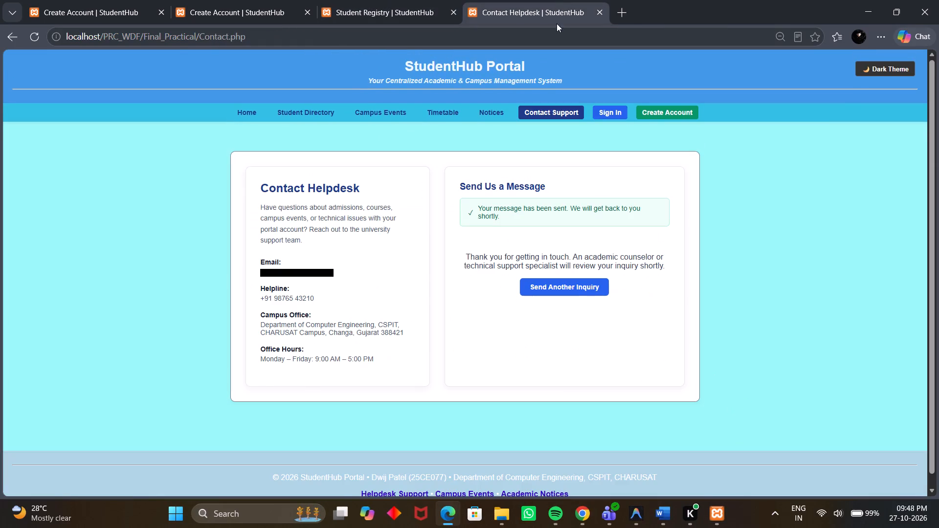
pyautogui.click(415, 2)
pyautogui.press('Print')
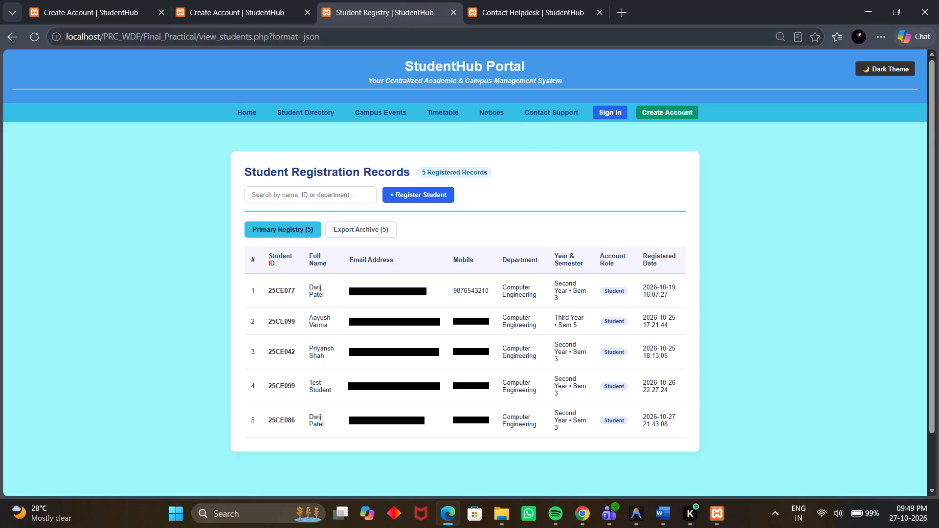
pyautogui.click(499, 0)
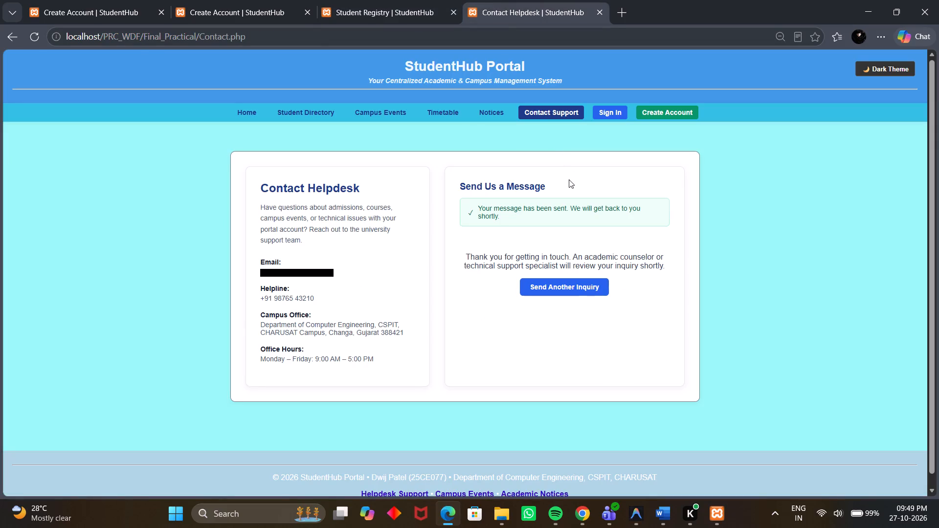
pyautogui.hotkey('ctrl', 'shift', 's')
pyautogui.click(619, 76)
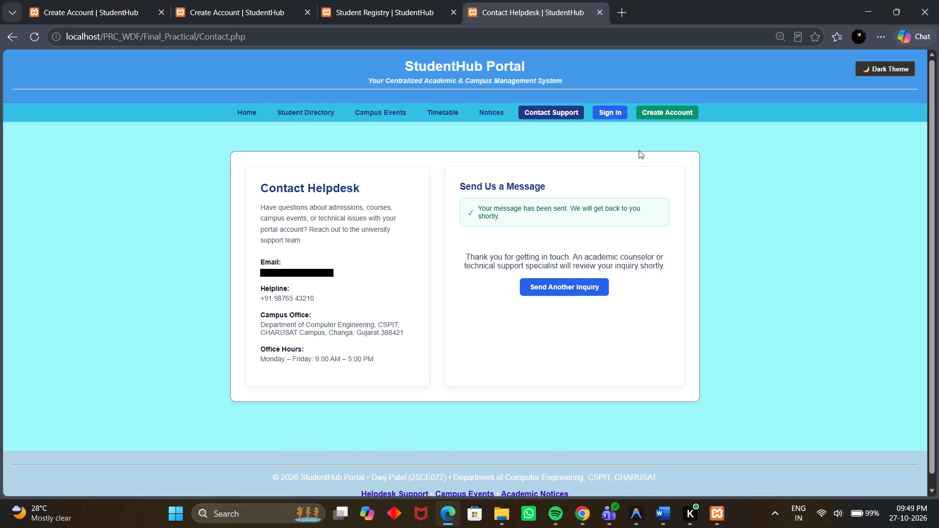
# Show the helpdesk confirmation page in full screen.
pyautogui.press('F11')
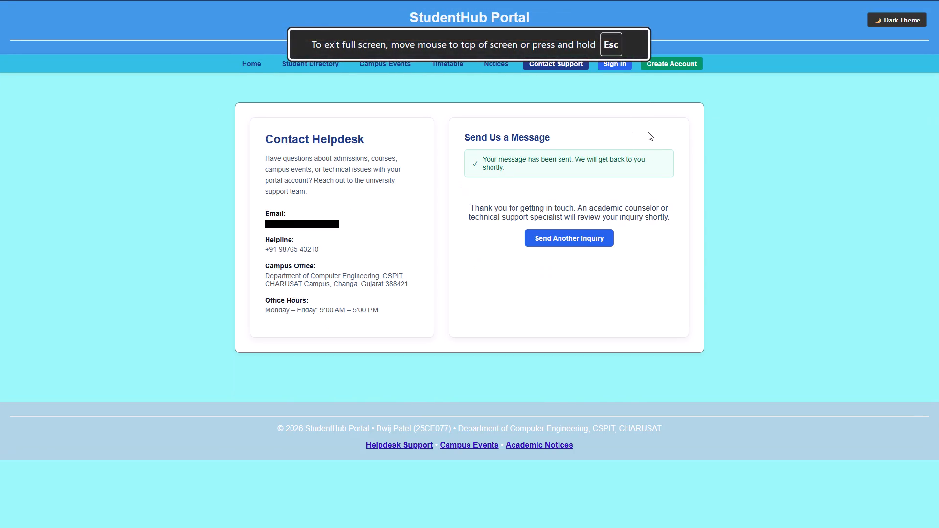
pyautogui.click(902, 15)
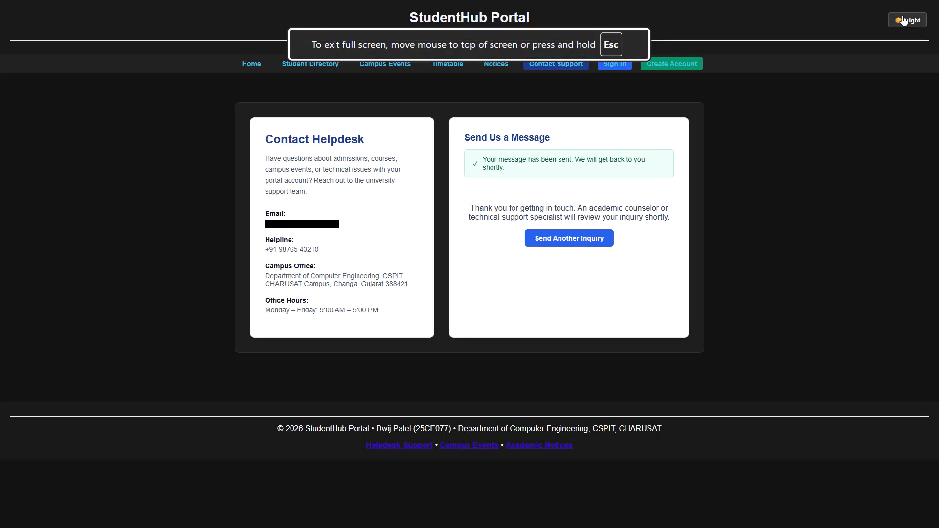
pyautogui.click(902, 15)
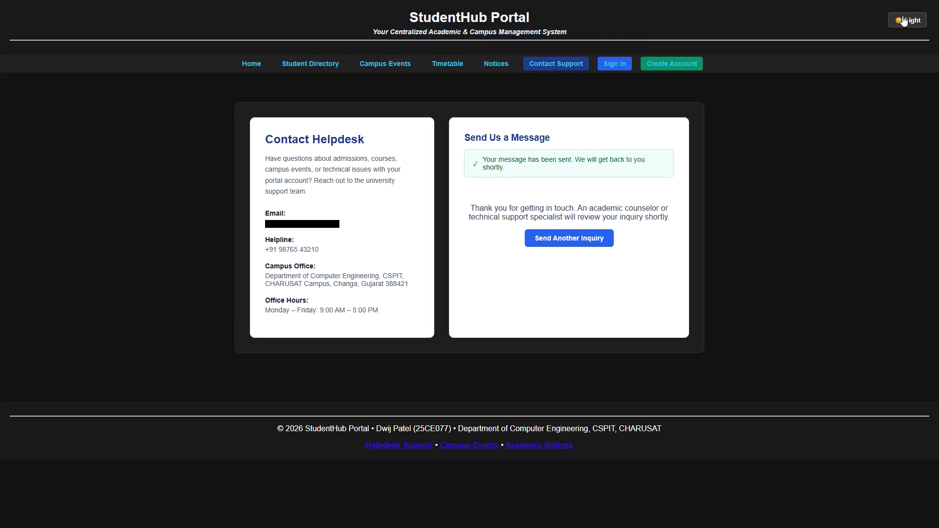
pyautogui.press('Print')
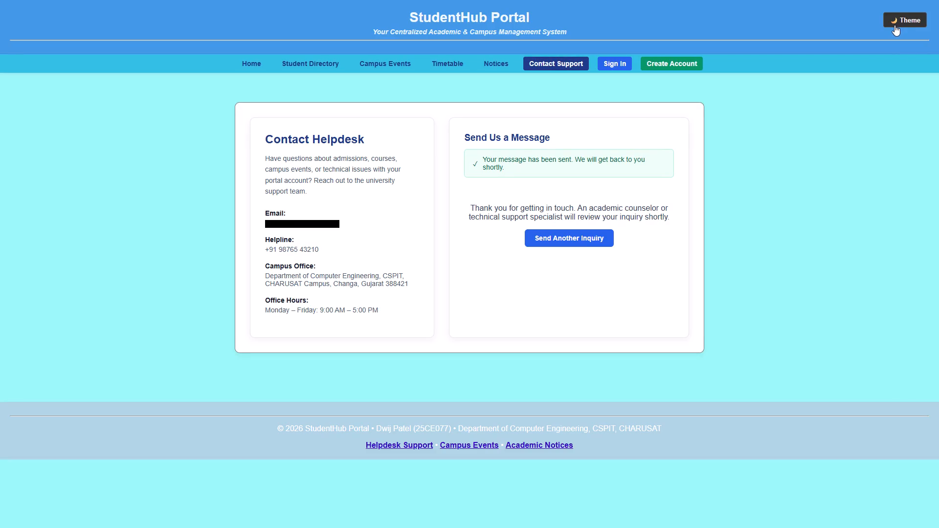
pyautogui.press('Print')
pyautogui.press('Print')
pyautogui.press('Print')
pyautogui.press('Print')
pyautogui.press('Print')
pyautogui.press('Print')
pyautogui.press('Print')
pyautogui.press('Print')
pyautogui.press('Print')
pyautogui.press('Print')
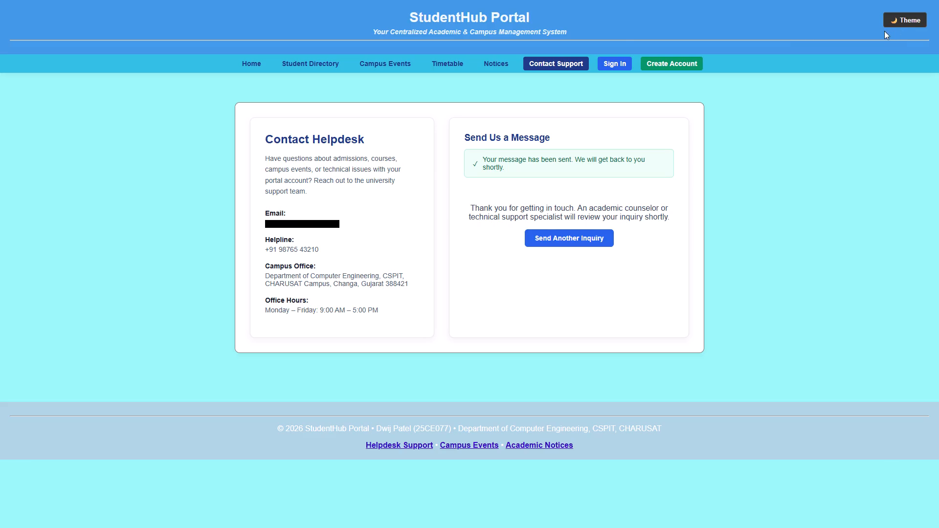
# Web-capture the full-width confirmation page from its header to just below the footer, copy the capture and exit full screen.
pyautogui.hotkey('ctrl', 'shift', 's')
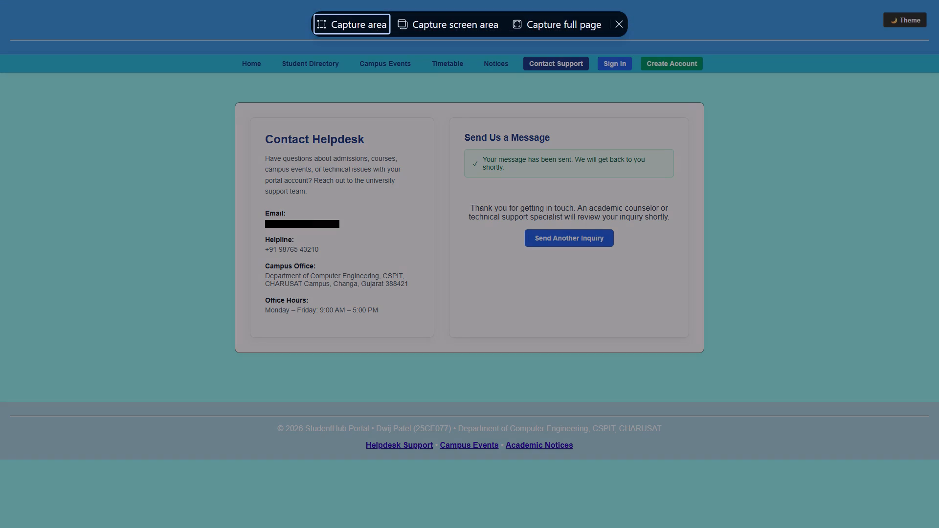
pyautogui.moveTo(0, 4); pyautogui.dragTo(938, 524)
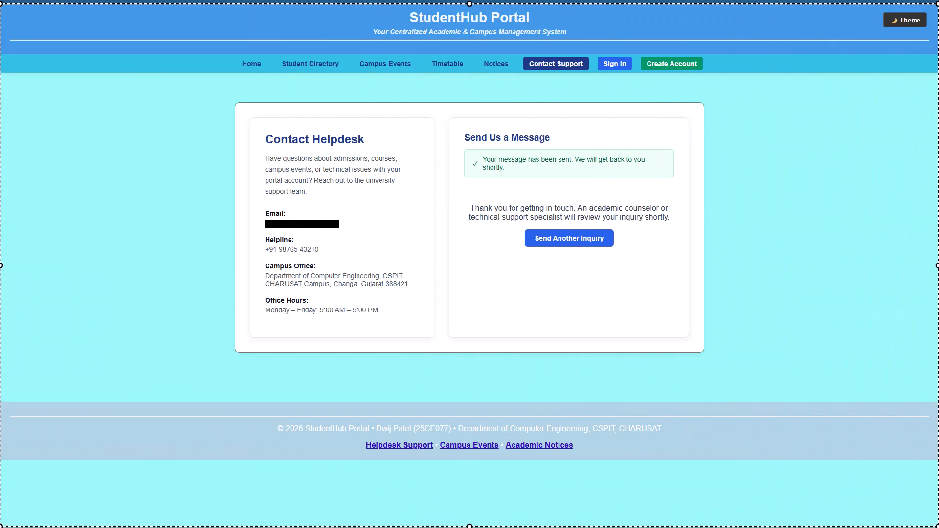
pyautogui.moveTo(938, 524); pyautogui.dragTo(938, 464)
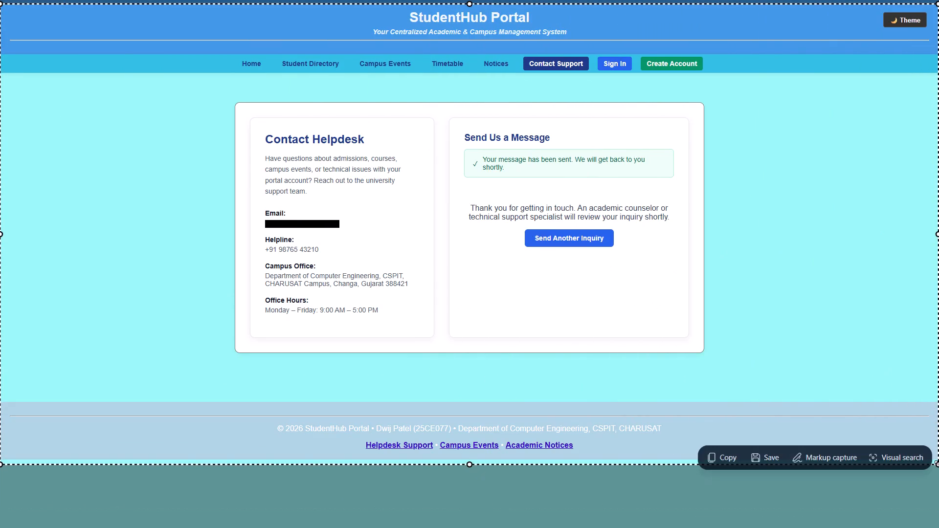
pyautogui.hotkey('ctrl', 'c')
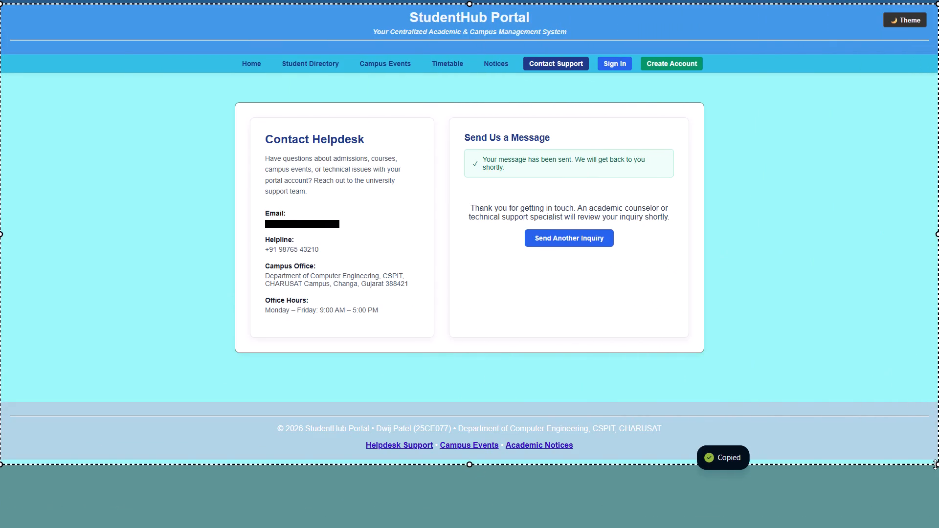
pyautogui.press('F11')
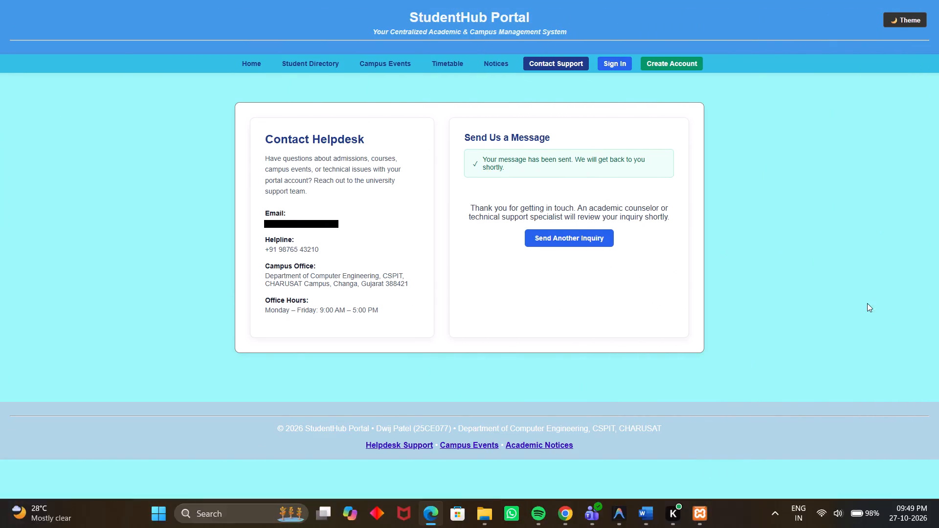
# Switch to the PRC_7-14 report in Word.
pyautogui.click(663, 514)
pyautogui.doubleClick(690, 456)
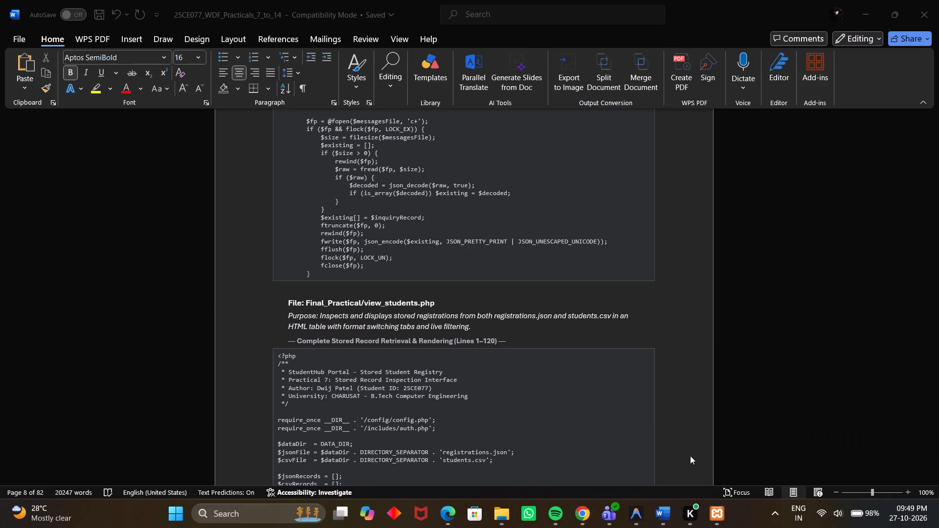
pyautogui.click(622, 458)
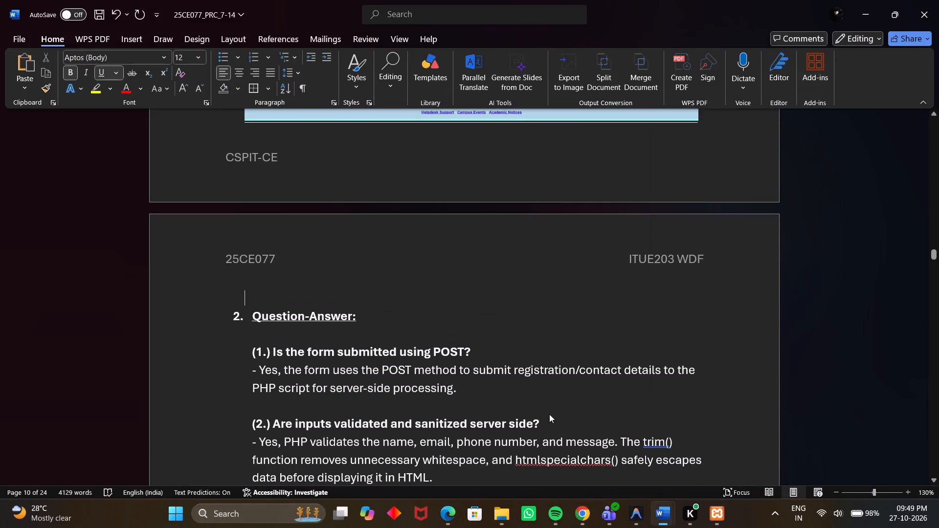
# Paste the captured helpdesk confirmation page into the report directly above the Question-Answer heading.
pyautogui.scroll(1, 527, 407)
pyautogui.hotkey('ctrl', 'v')
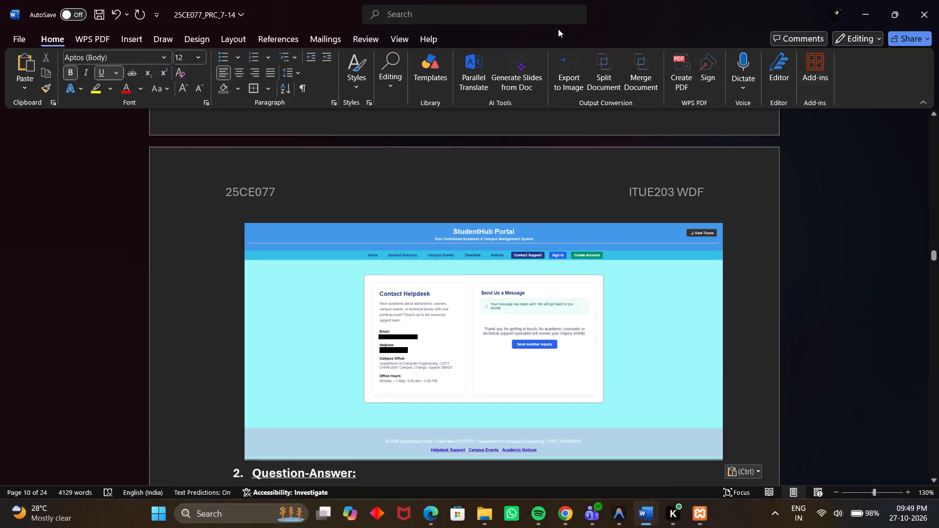
# Review the pasted portal screenshots above the Question-Answer section, including the helpdesk confirmation, student records and account creation pages.
pyautogui.doubleClick(558, 29)
pyautogui.scroll(-4, 697, 275)
pyautogui.scroll(2, 697, 275)
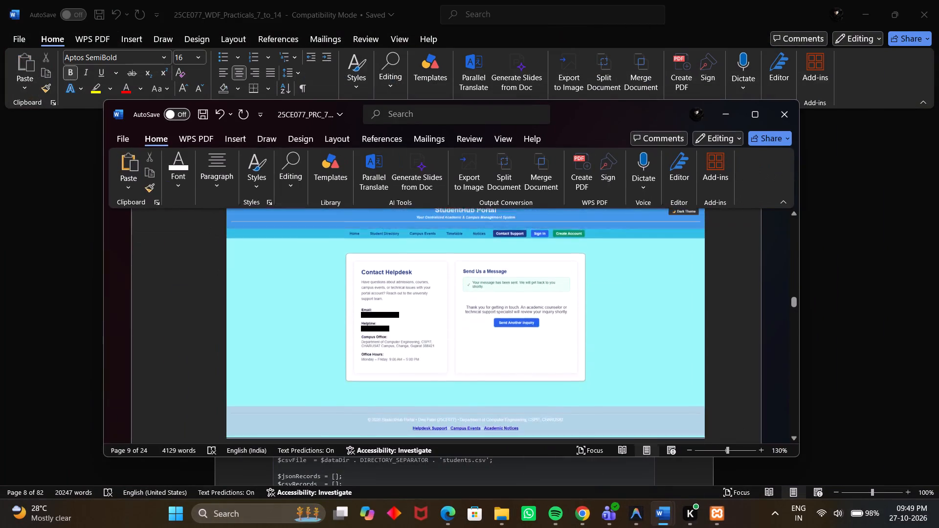
pyautogui.scroll(6, 697, 275)
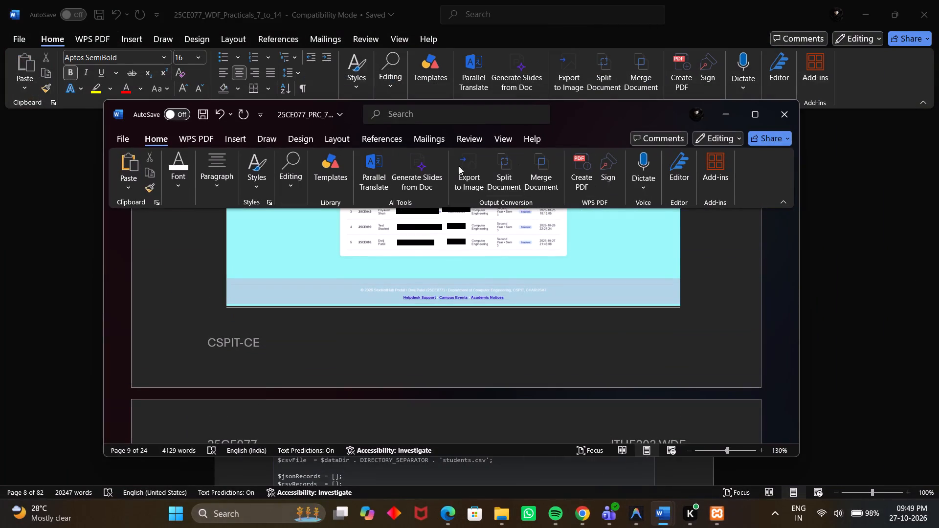
pyautogui.click(755, 115)
pyautogui.scroll(3, 598, 220)
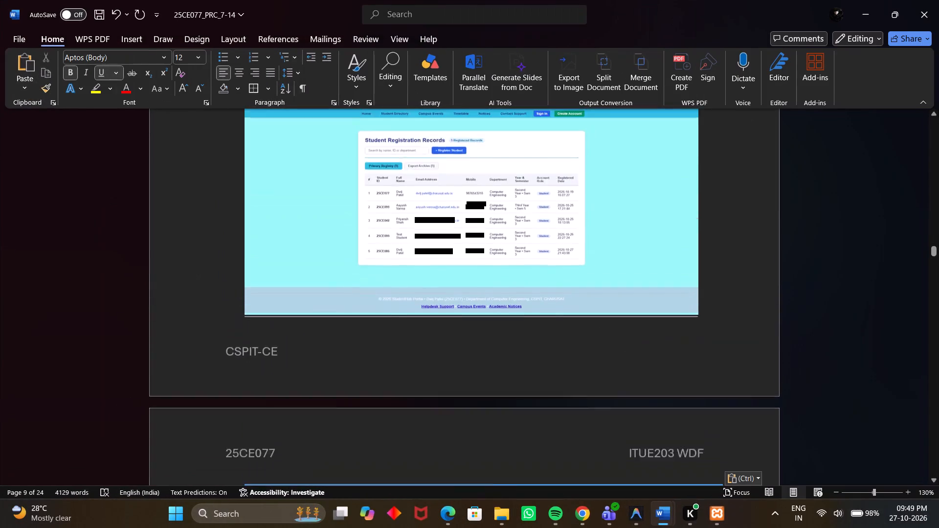
pyautogui.scroll(-11, 598, 220)
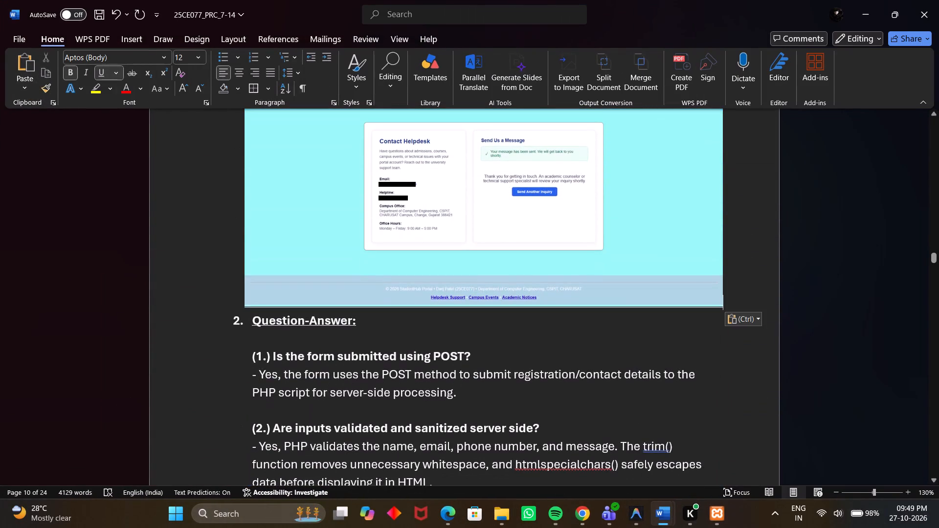
pyautogui.scroll(5, 538, 336)
pyautogui.scroll(20, 704, 330)
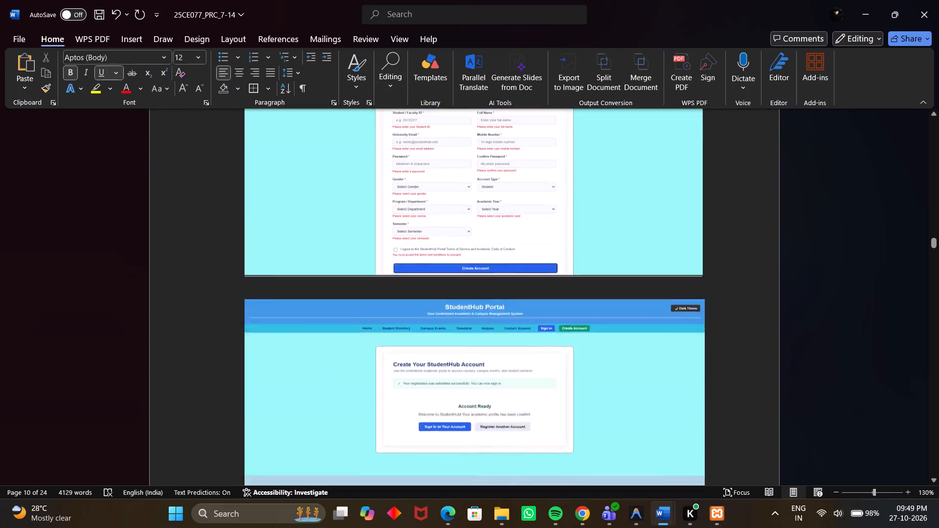
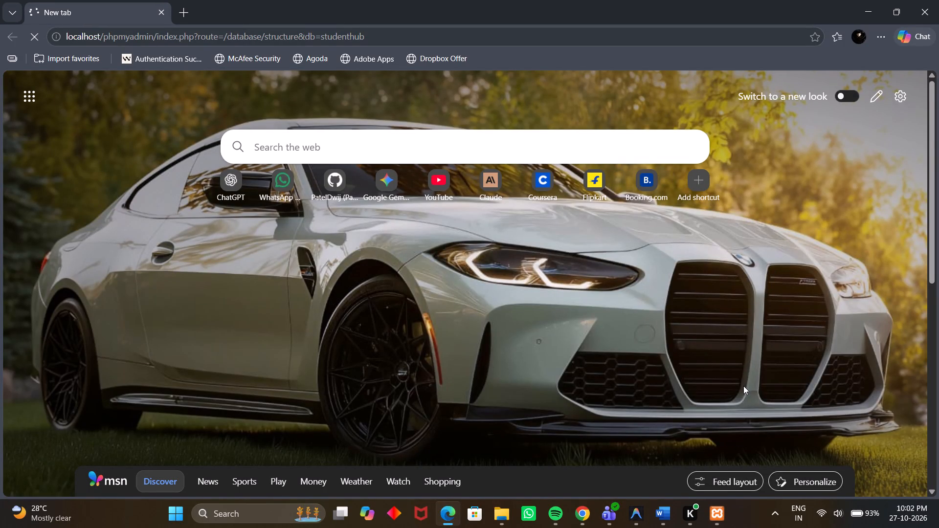
# Check the Apache and MySQL modules in XAMPP Control Panel and open MySQL's phpMyAdmin page in a separate Edge tab.
pyautogui.click(708, 512)
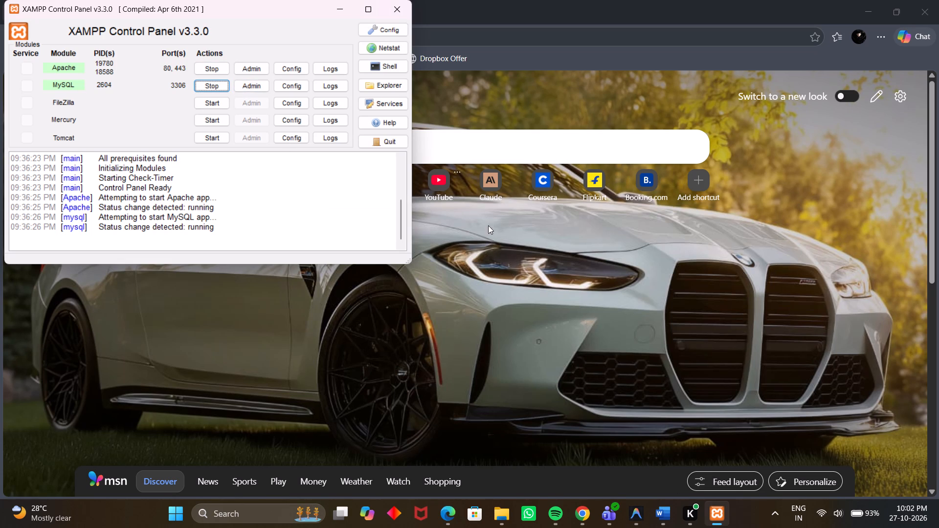
pyautogui.click(515, 243)
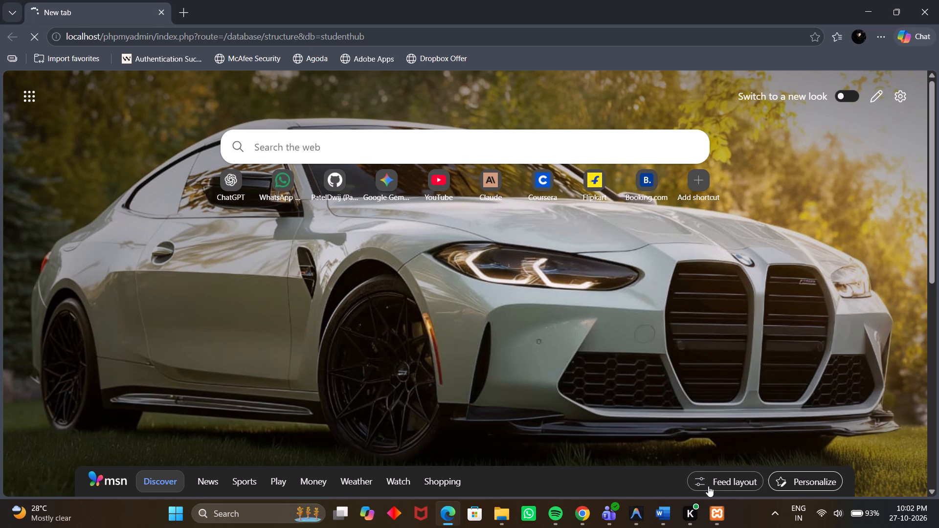
pyautogui.click(715, 502)
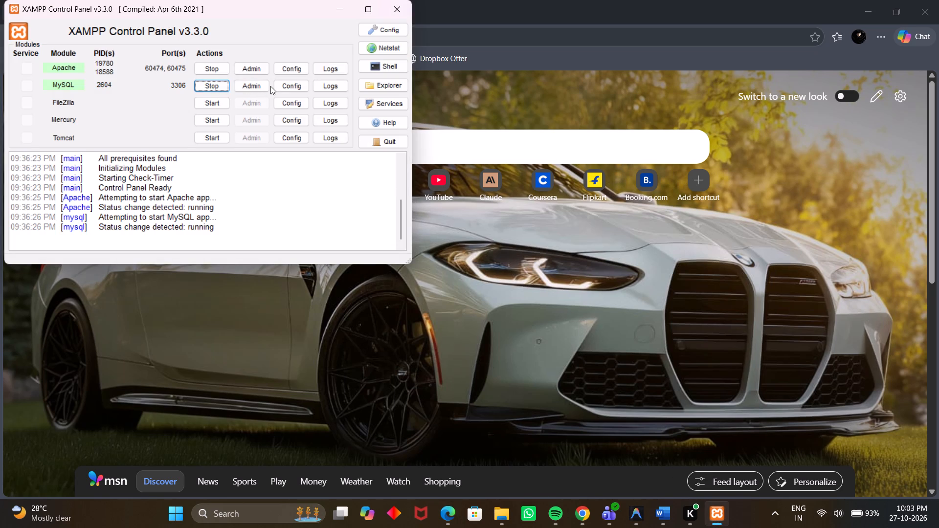
pyautogui.click(257, 87)
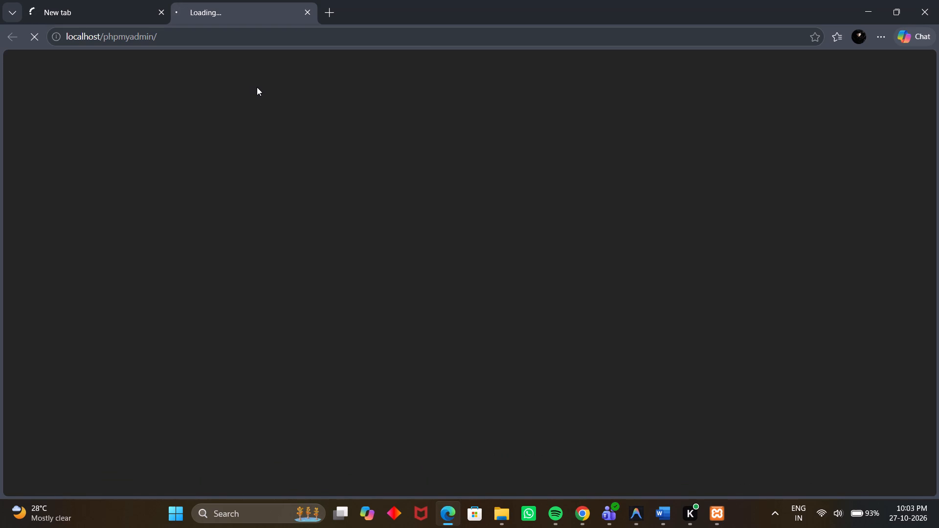
pyautogui.doubleClick(114, 12)
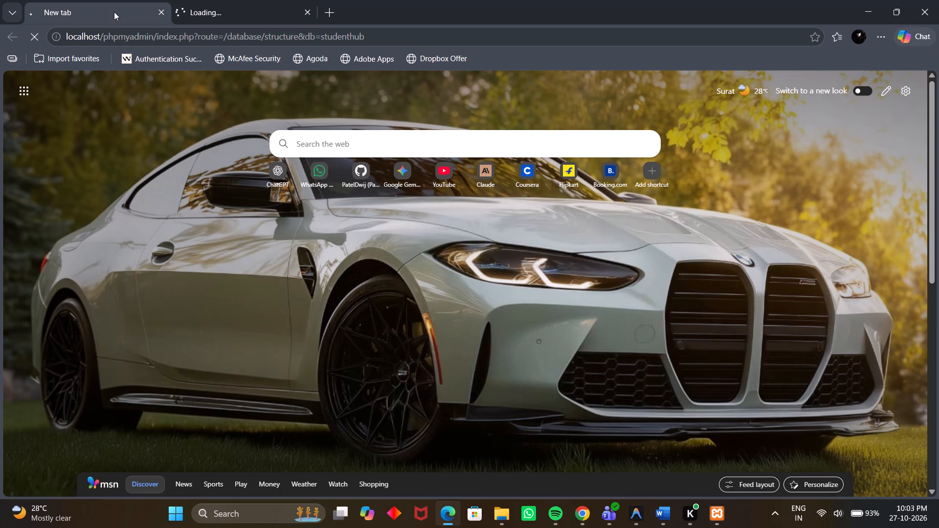
pyautogui.click(220, 7)
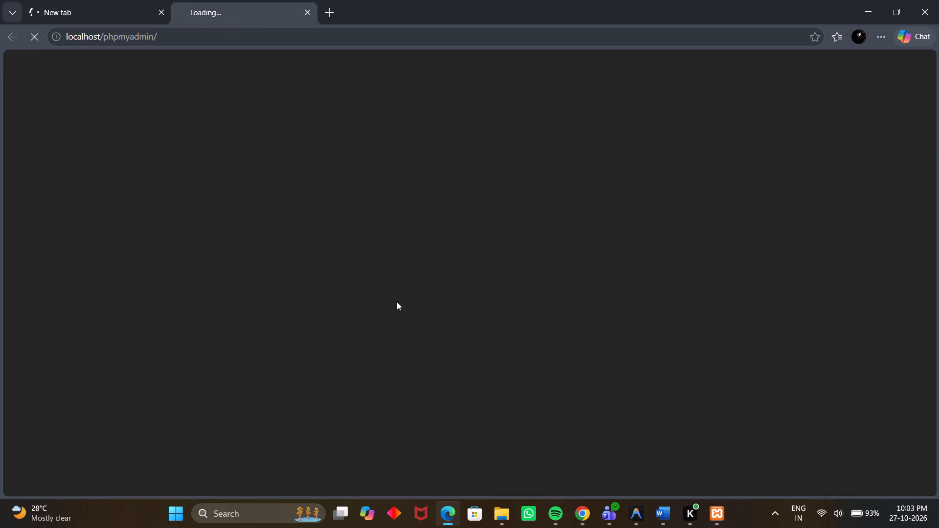
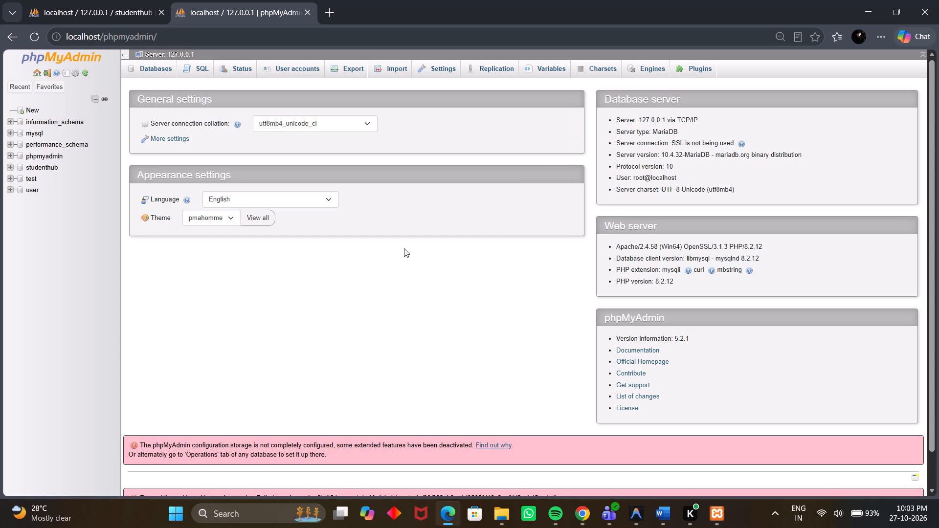
pyautogui.click(95, 0)
pyautogui.click(208, 7)
pyautogui.click(80, 0)
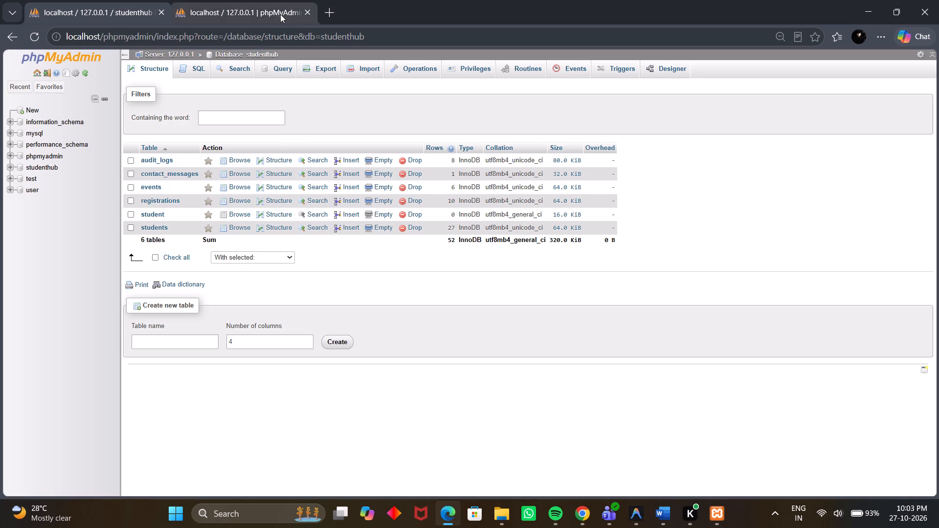
pyautogui.click(119, 0)
pyautogui.click(219, 2)
pyautogui.click(127, 5)
pyautogui.click(128, 13)
pyautogui.click(231, 8)
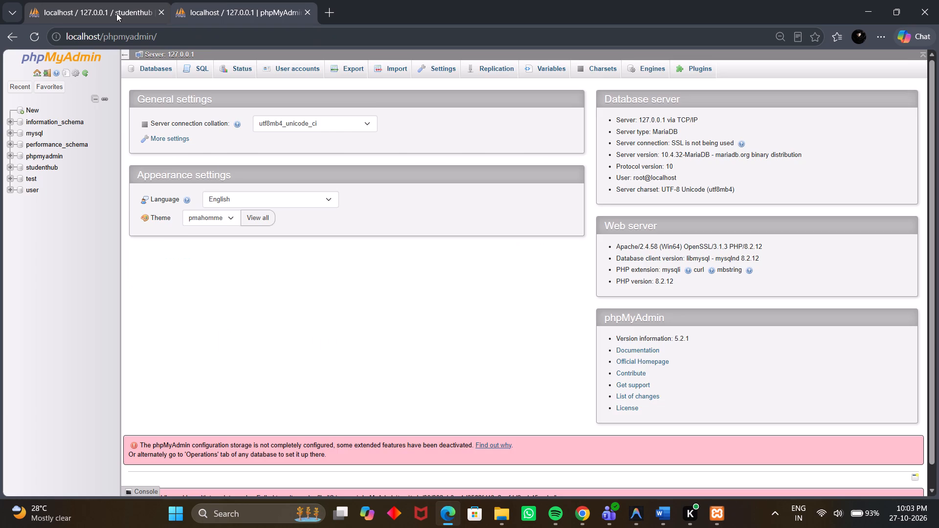
pyautogui.click(116, 13)
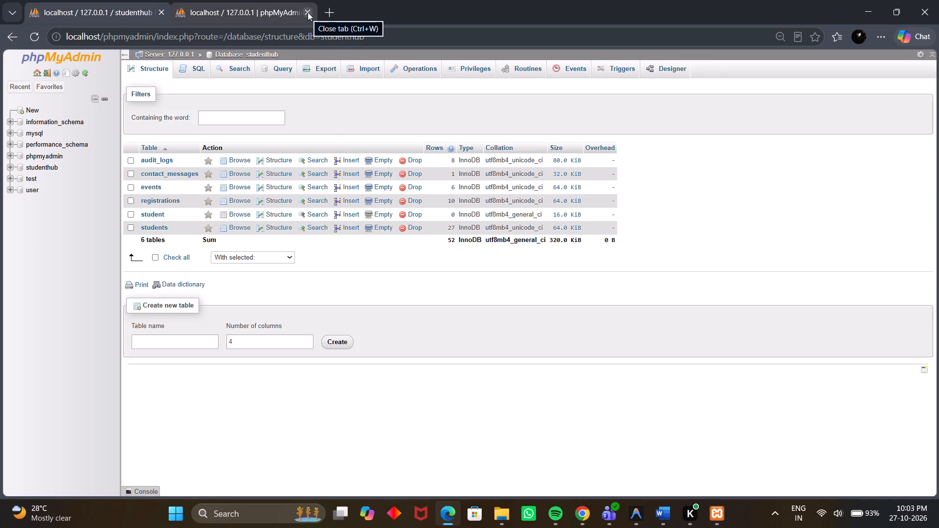
pyautogui.scroll(-5, 334, 154)
pyautogui.scroll(7, 331, 155)
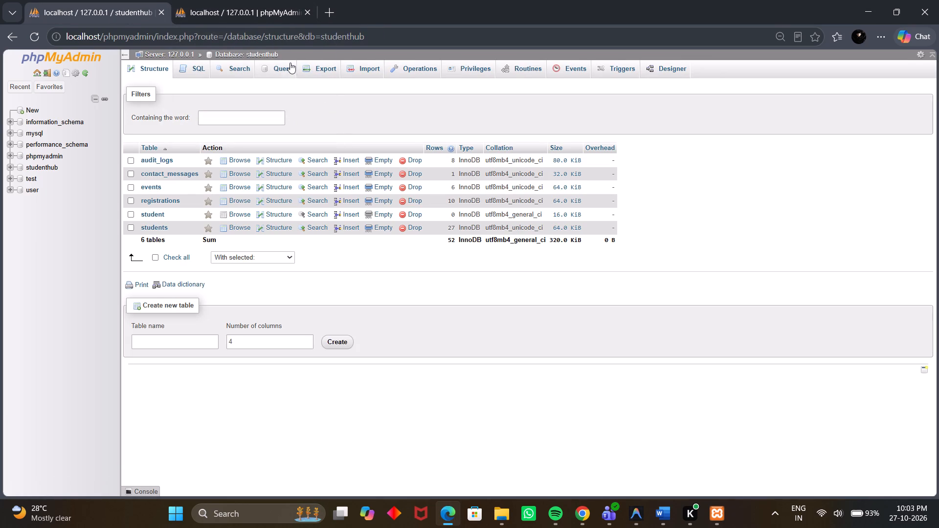
pyautogui.click(256, 0)
pyautogui.doubleClick(120, 1)
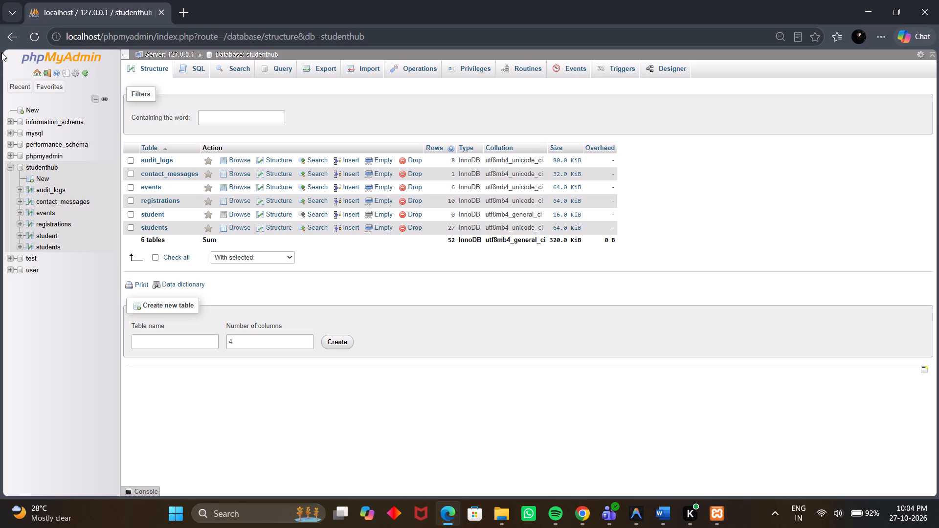
# Show the studenthub structure page full screen and copy a full-width snip from the page top to just below the Create new table section.
pyautogui.press('F11')
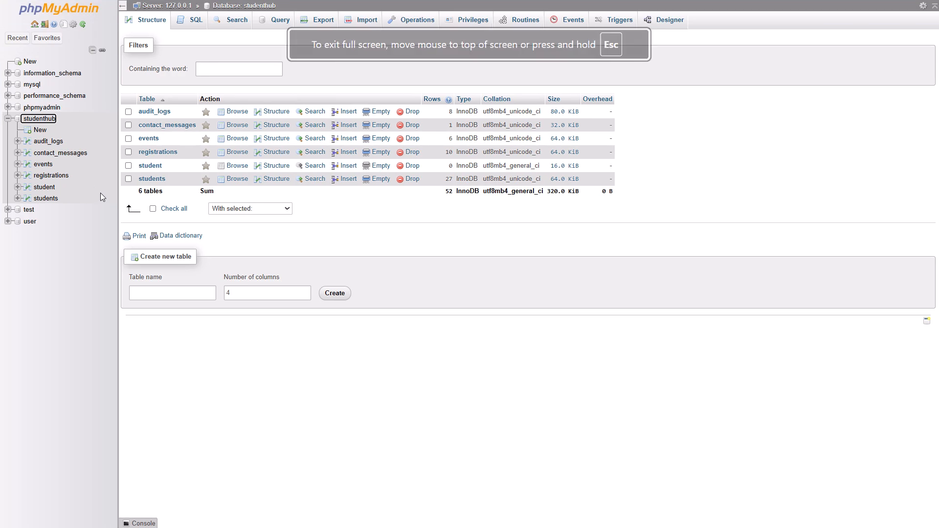
pyautogui.press('Print')
pyautogui.moveTo(0, 0); pyautogui.dragTo(360, 340)
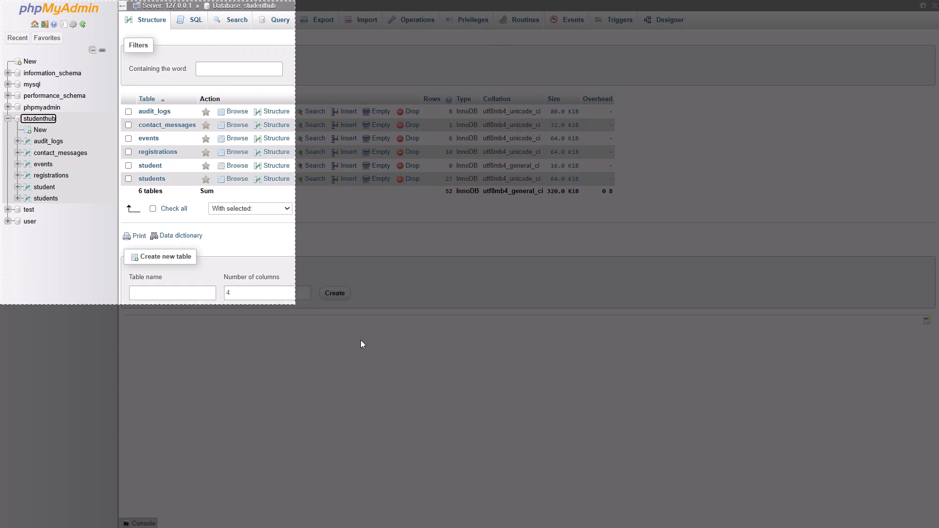
pyautogui.moveTo(360, 340); pyautogui.dragTo(938, 367)
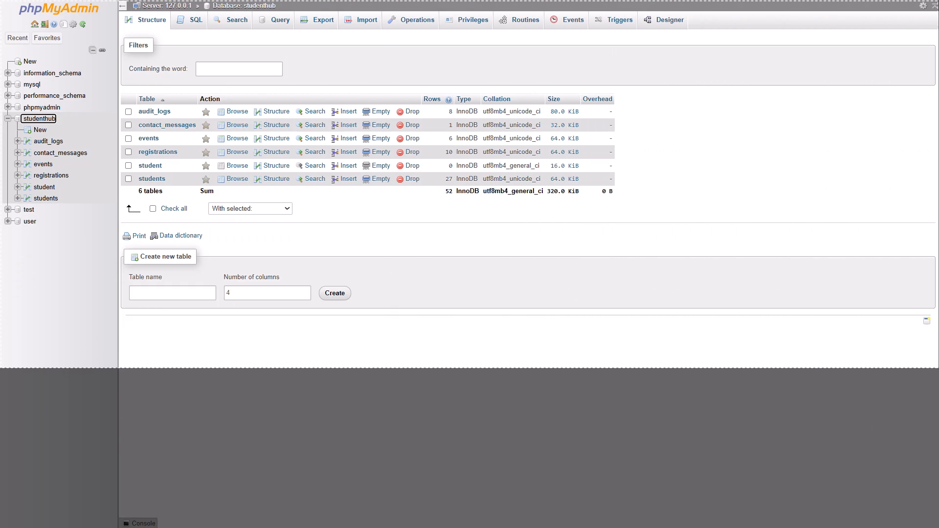
pyautogui.moveTo(938, 367); pyautogui.dragTo(938, 340)
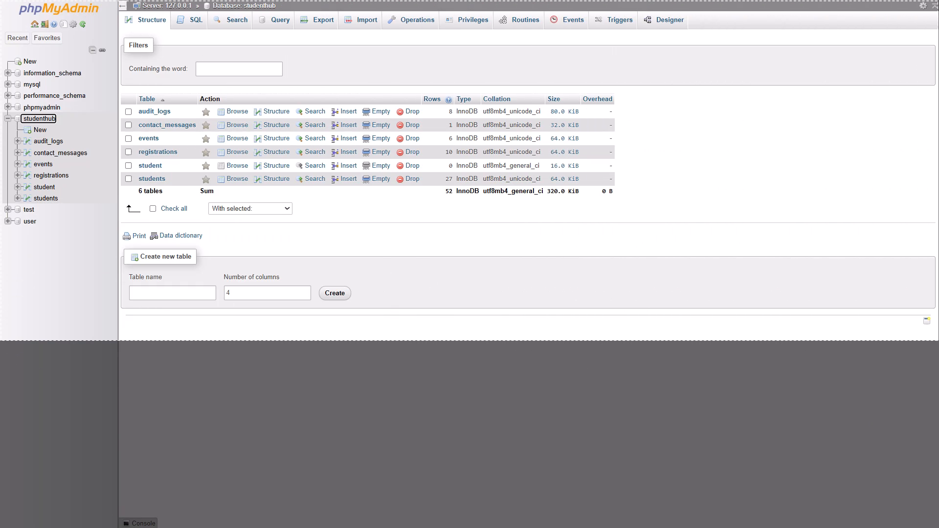
pyautogui.moveTo(938, 340); pyautogui.dragTo(938, 338)
pyautogui.hotkey('ctrl', 'c')
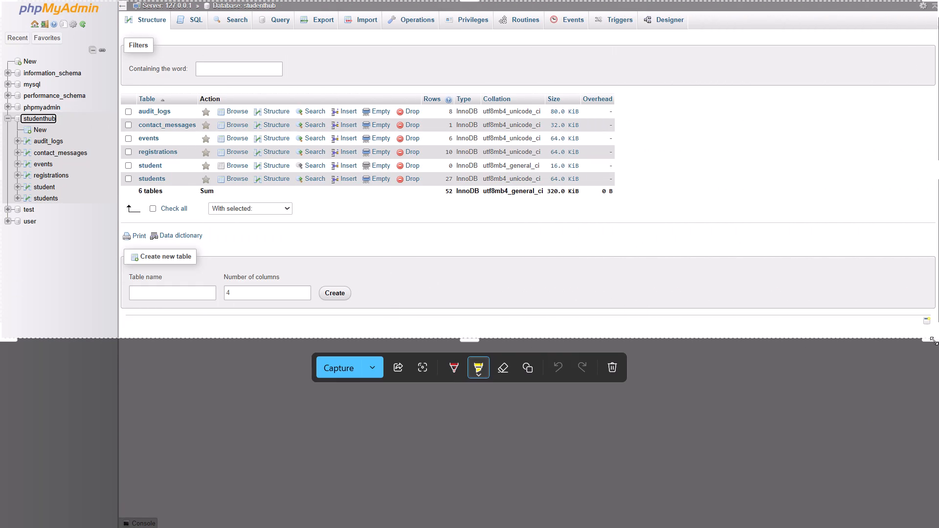
# In the PRC_7-14 Word report, add a diamond-bulleted OUTPUT heading between Practical-8's boxed SQL code and the Question-Answer heading.
pyautogui.hotkey('alt', 'Tab')
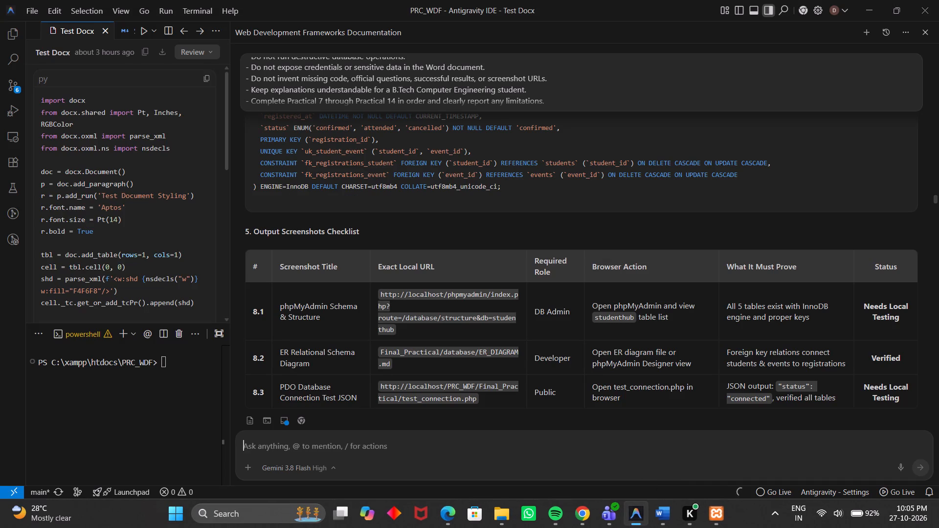
pyautogui.click(672, 518)
pyautogui.click(618, 478)
pyautogui.scroll(2, 465, 372)
pyautogui.click(264, 286)
pyautogui.click(242, 286)
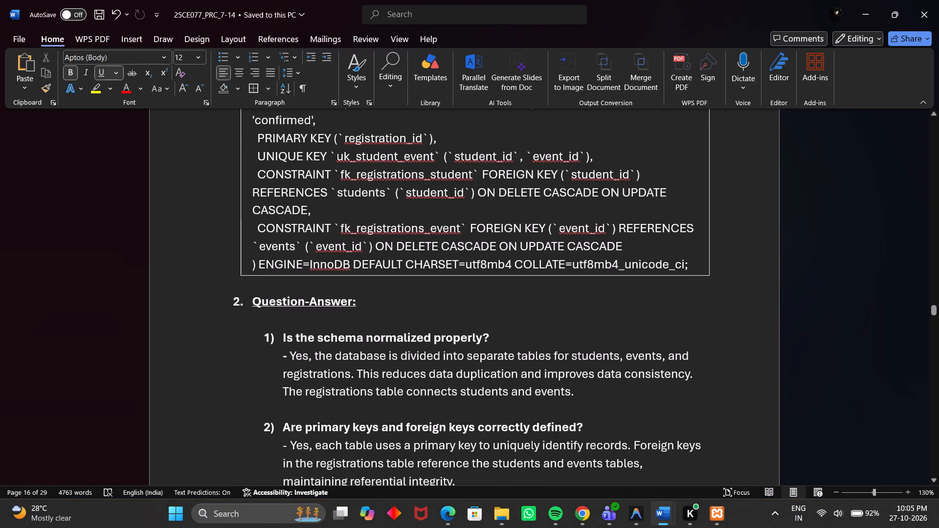
pyautogui.press('Return')
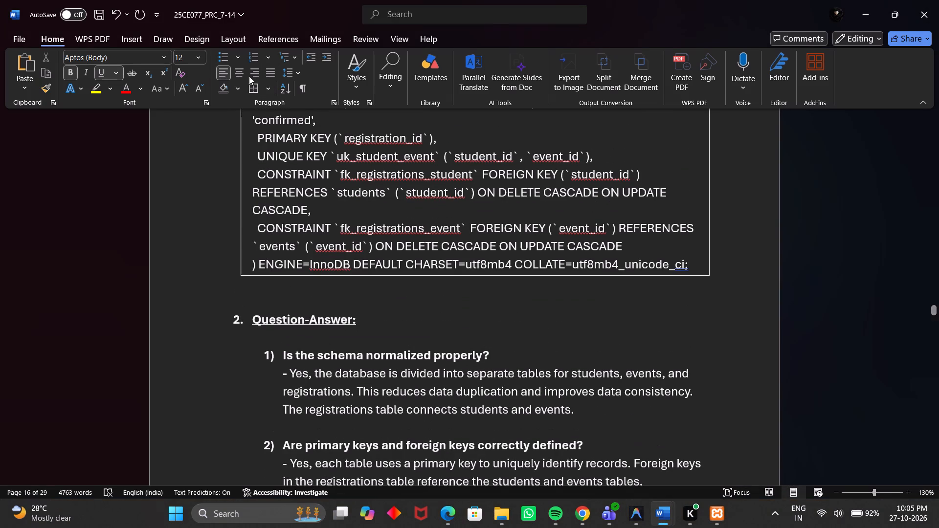
pyautogui.click(235, 59)
pyautogui.click(260, 97)
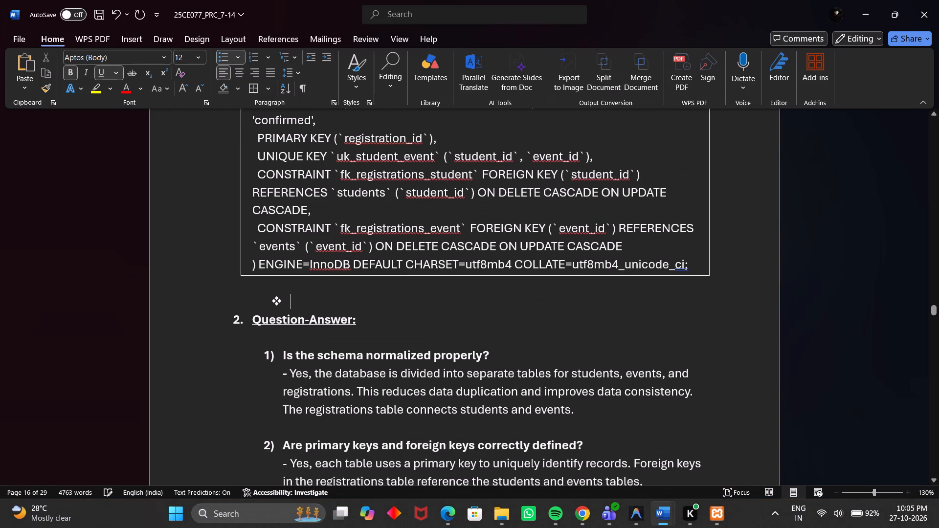
pyautogui.write('OUT')
pyautogui.write('PIUT')
pyautogui.press('BackSpace')
pyautogui.press('BackSpace')
pyautogui.press('BackSpace')
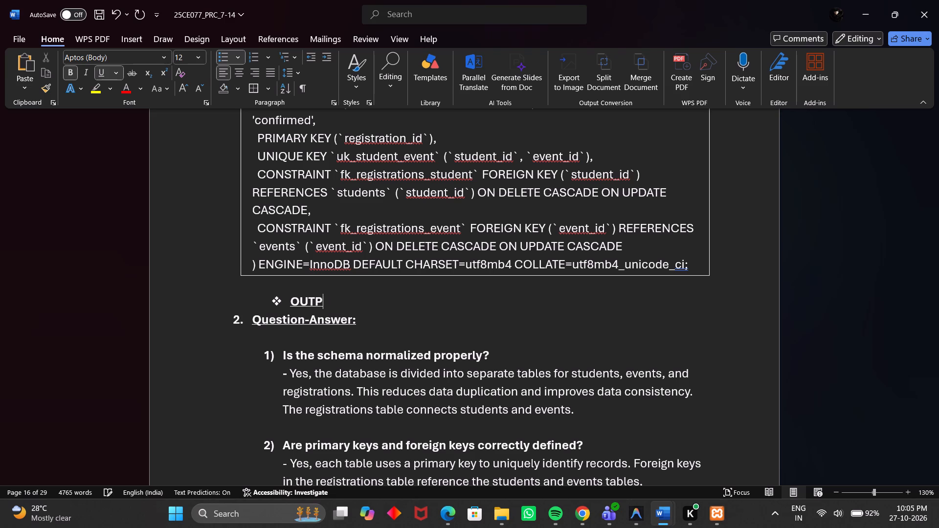
pyautogui.press('u')
pyautogui.press('BackSpace')
pyautogui.write('UT')
pyautogui.press('Return')
pyautogui.press('BackSpace')
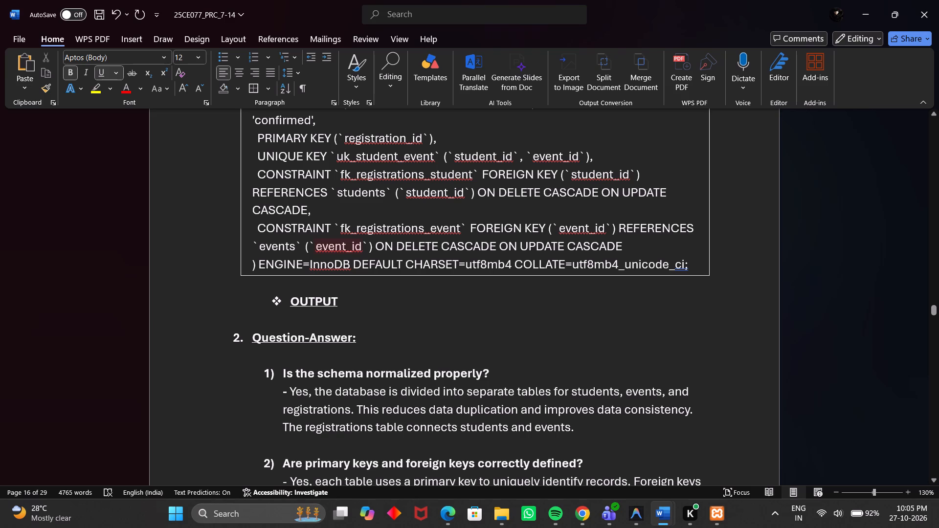
# Move the OUTPUT heading's bullet outward to line up with the Question-Answer heading's number.
pyautogui.moveTo(278, 301); pyautogui.dragTo(243, 305)
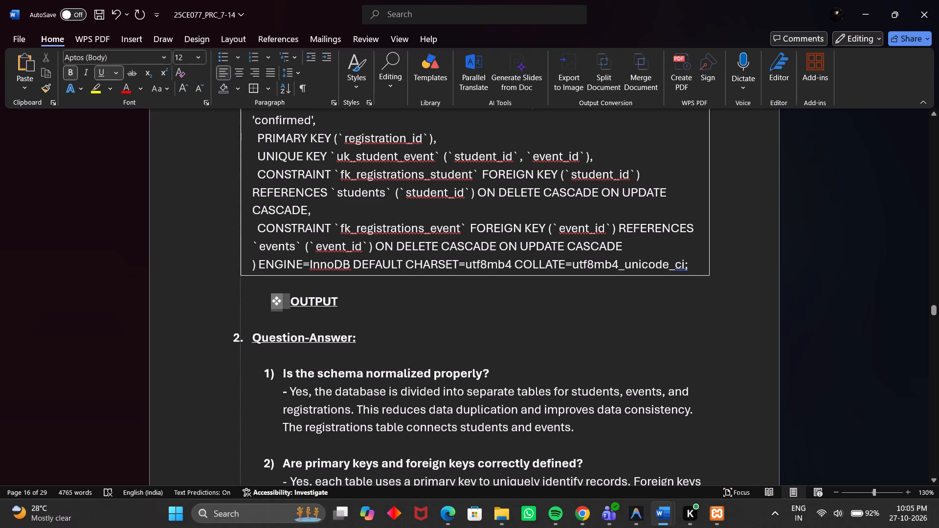
pyautogui.moveTo(243, 305); pyautogui.dragTo(237, 308)
pyautogui.doubleClick(245, 308)
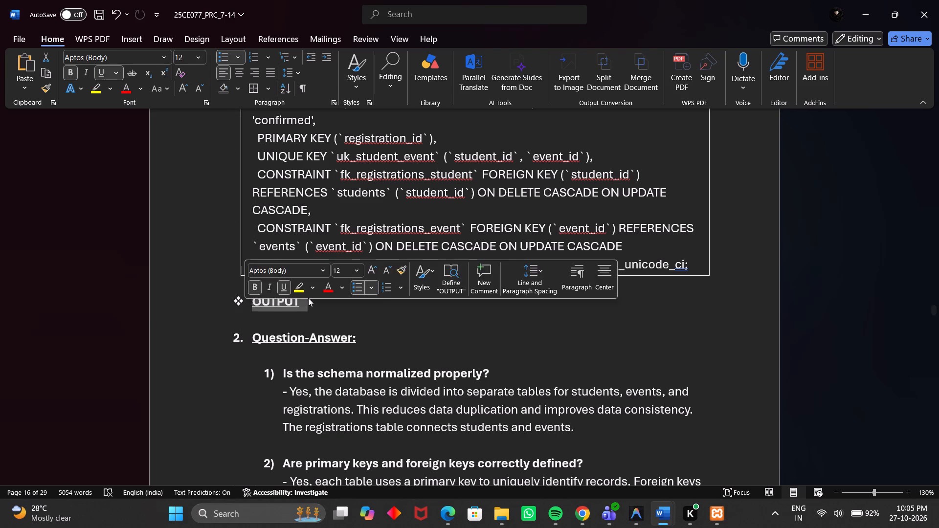
# Add blank lines below the OUTPUT heading and paste the copied studenthub structure screenshot there.
pyautogui.click(310, 299)
pyautogui.click(310, 303)
pyautogui.press('Return')
pyautogui.press('Return')
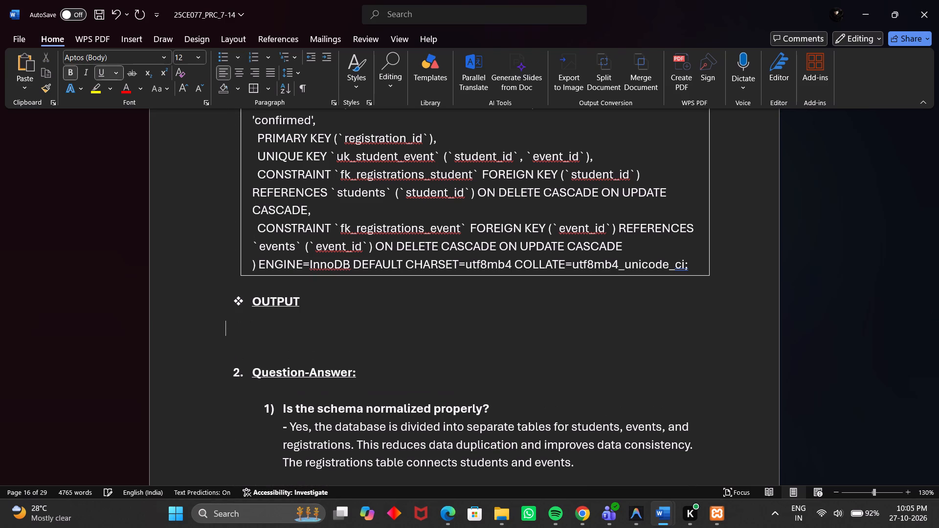
pyautogui.scroll(-2, 282, 323)
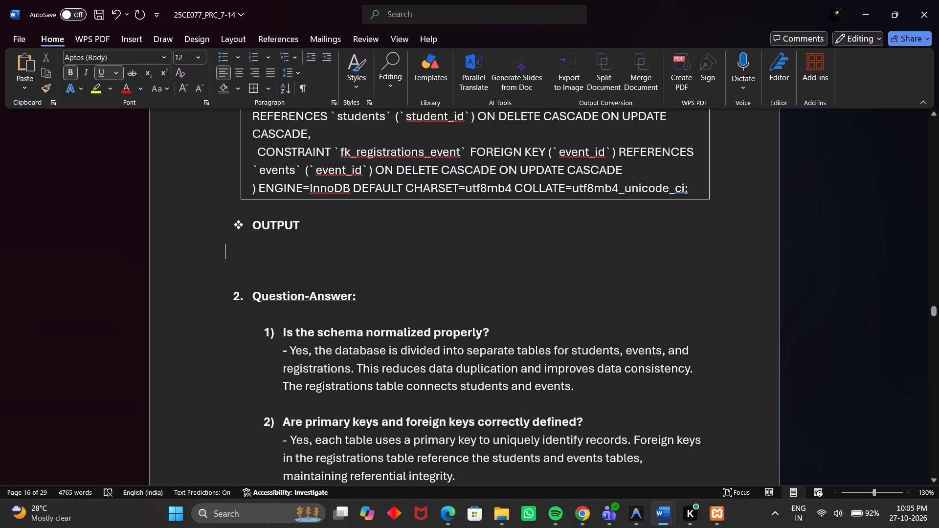
pyautogui.hotkey('ctrl', 'z')
pyautogui.press('BackSpace')
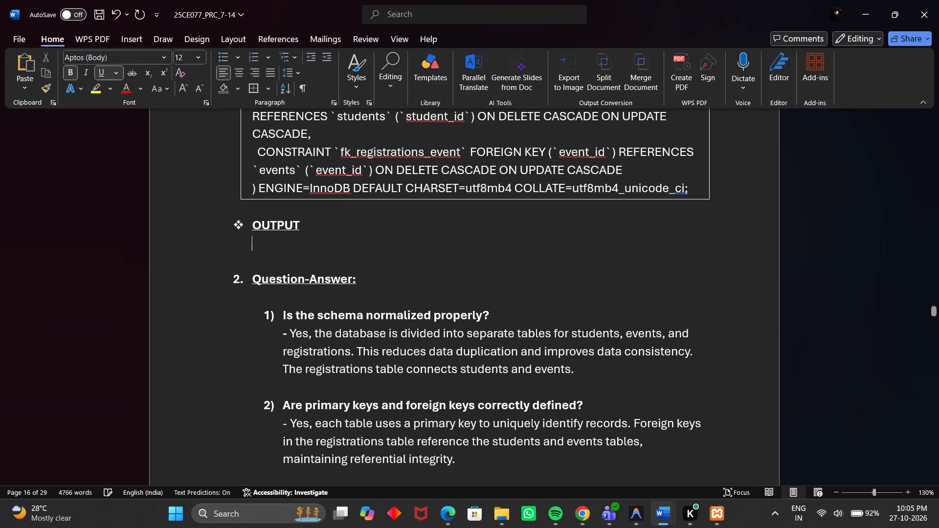
pyautogui.press('Return')
pyautogui.hotkey('ctrl', 'v')
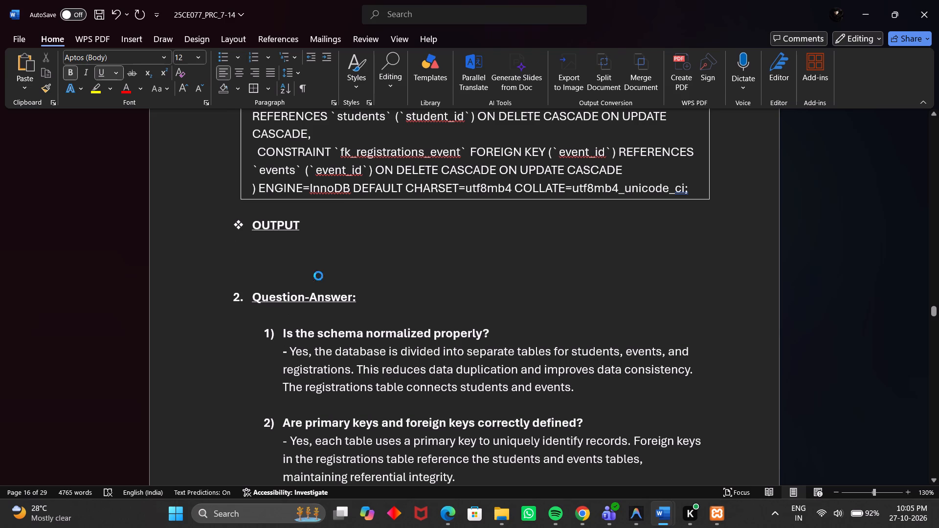
# Examine the pasted studenthub structure screenshot and how the content around it flows across the pages.
pyautogui.scroll(-2, 374, 290)
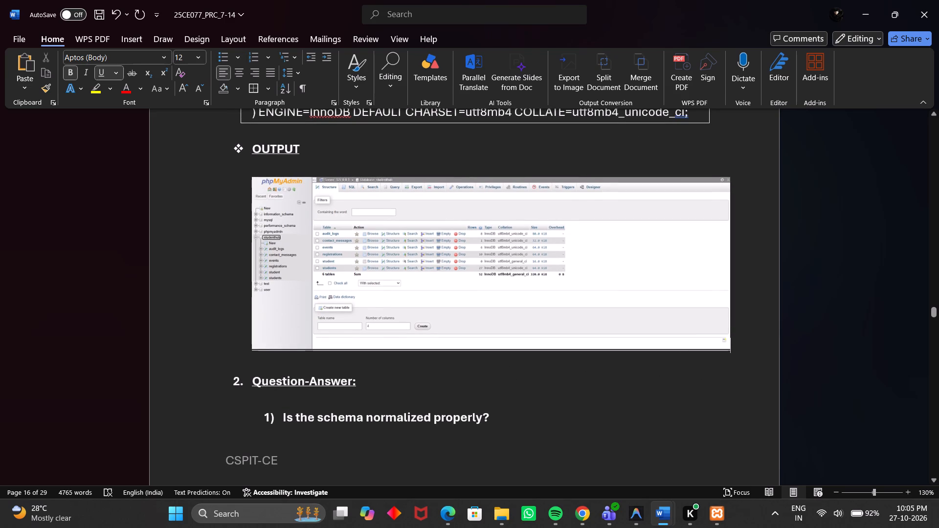
pyautogui.scroll(3, 618, 291)
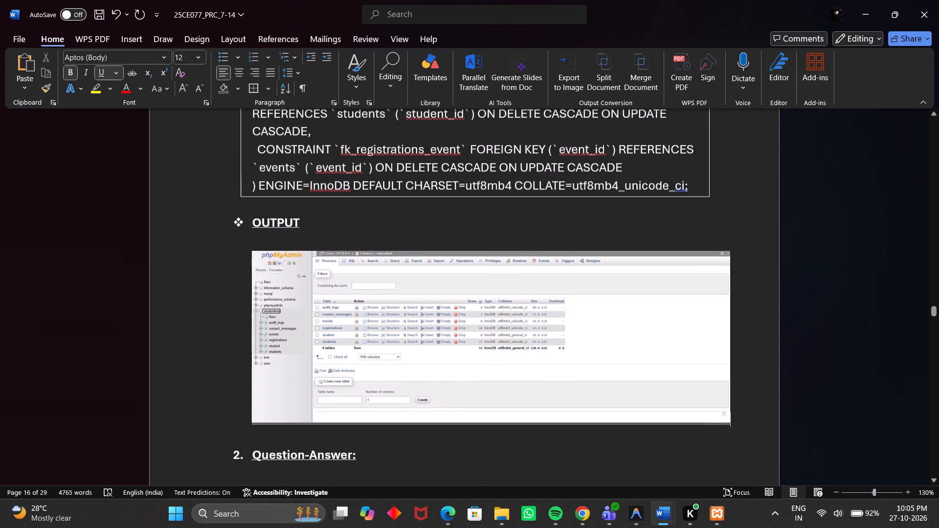
pyautogui.scroll(6, 619, 291)
pyautogui.scroll(-1, 604, 290)
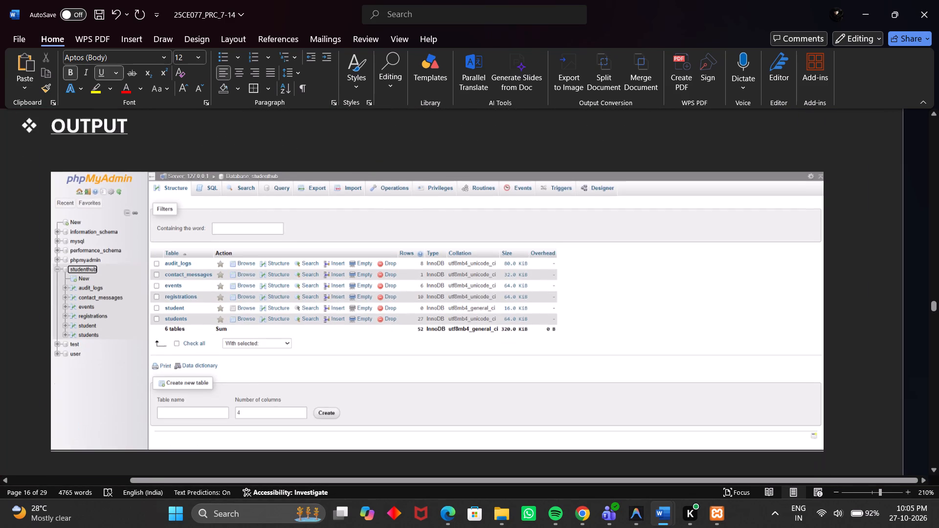
pyautogui.scroll(-1, 604, 290)
pyautogui.keyDown('ctrl'); pyautogui.scroll(-3, 519, 309); pyautogui.keyUp('ctrl')
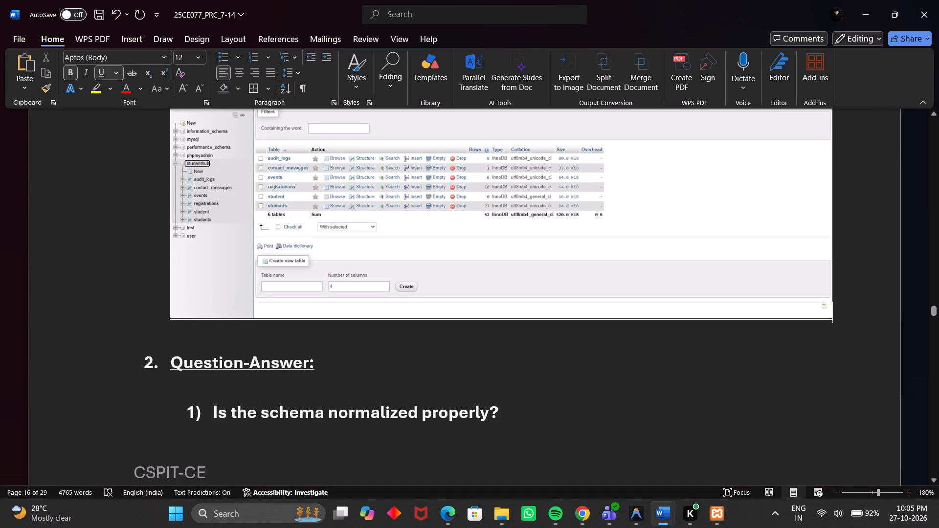
pyautogui.keyDown('ctrl'); pyautogui.scroll(-2, 508, 336); pyautogui.keyUp('ctrl')
pyautogui.keyDown('ctrl'); pyautogui.scroll(-3, 811, 311); pyautogui.keyUp('ctrl')
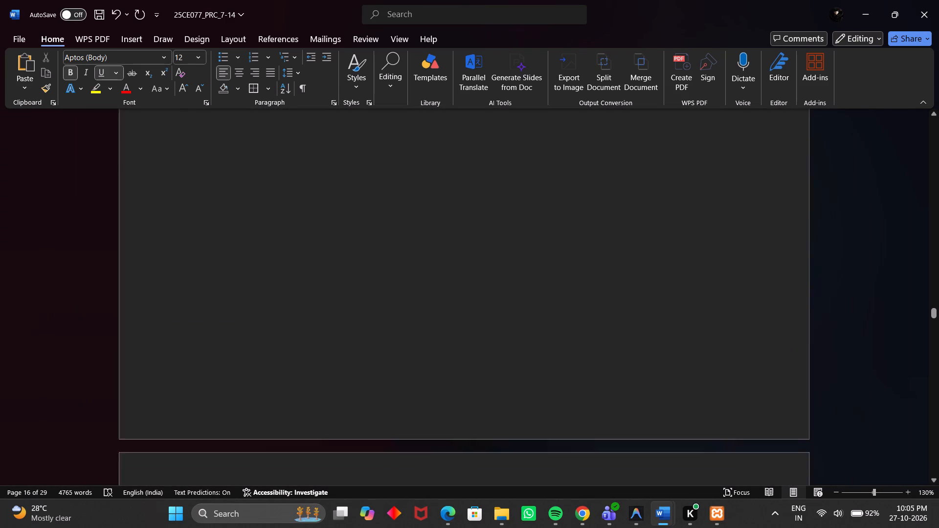
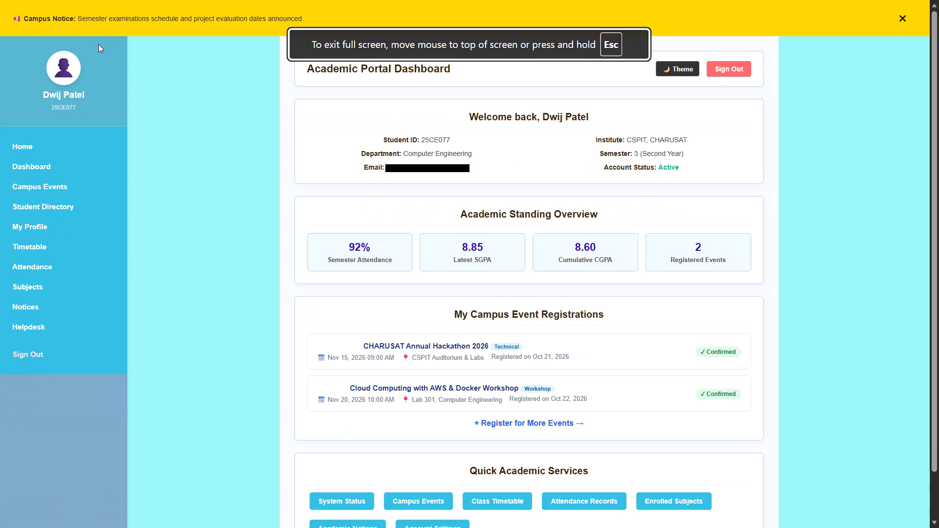
pyautogui.scroll(-1, 98, 44)
pyautogui.scroll(1, 98, 44)
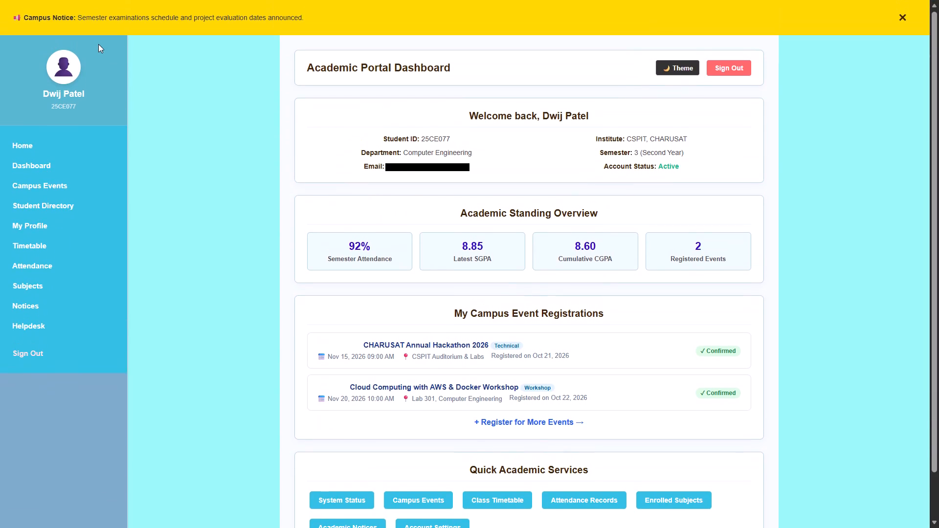
pyautogui.scroll(-1, 98, 44)
pyautogui.scroll(2, 98, 44)
pyautogui.press('Print')
pyautogui.moveTo(0, 1); pyautogui.dragTo(458, 527)
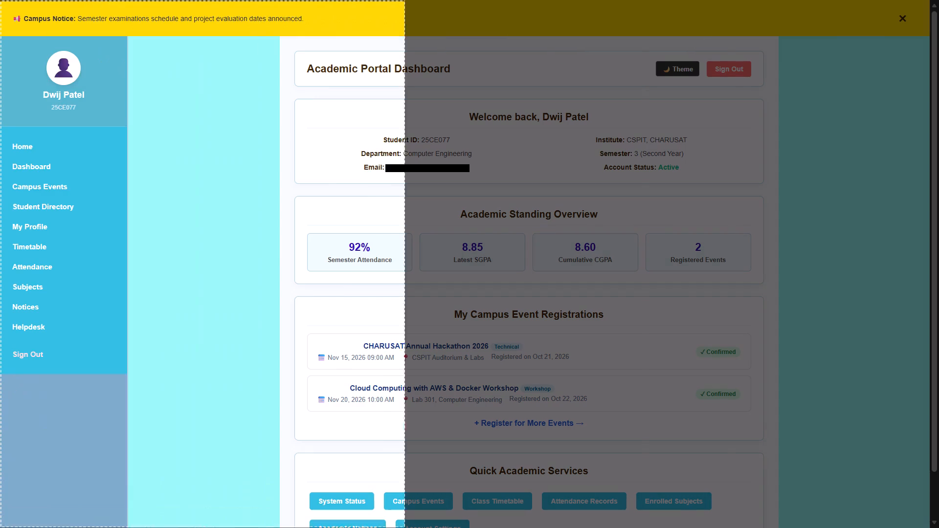
pyautogui.moveTo(458, 527); pyautogui.dragTo(928, 527)
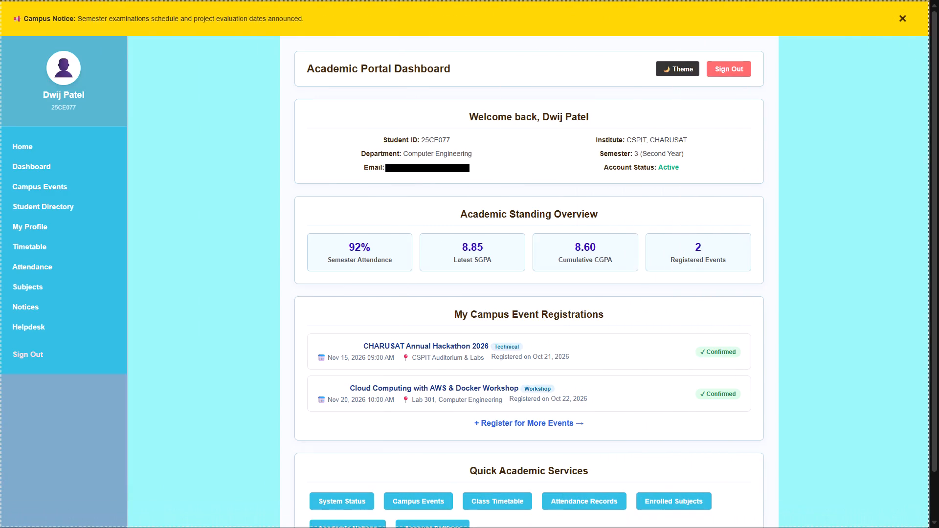
pyautogui.moveTo(928, 527); pyautogui.dragTo(928, 527)
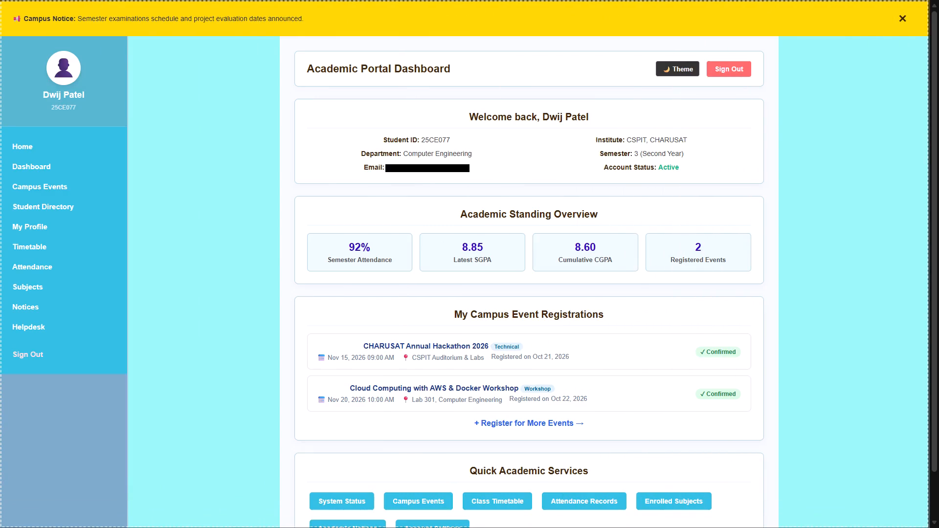
pyautogui.hotkey('ctrl', 'c')
pyautogui.press('F10')
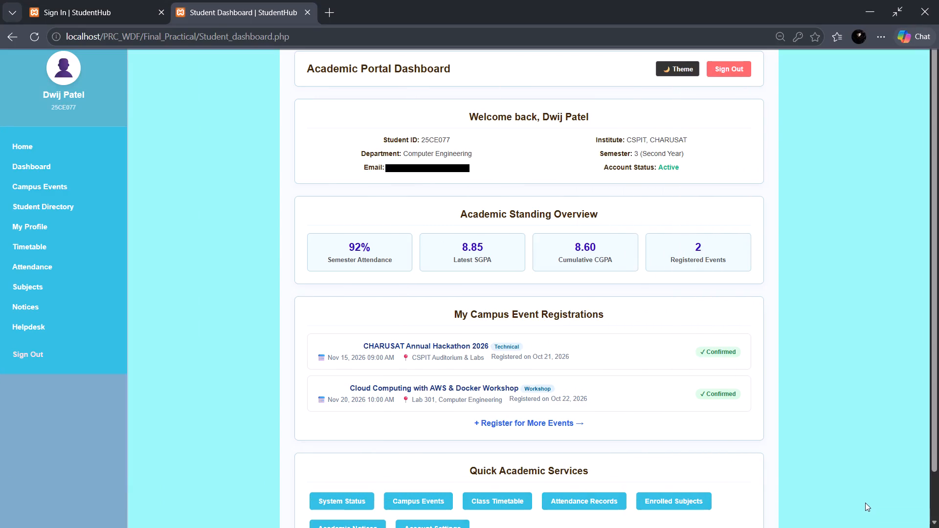
pyautogui.press('F11')
pyautogui.click(575, 462)
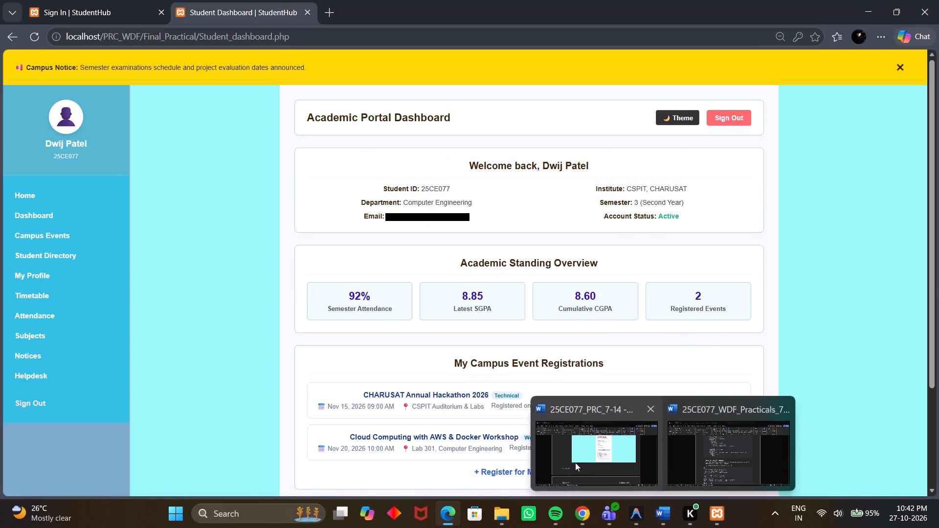
pyautogui.scroll(-2, 437, 350)
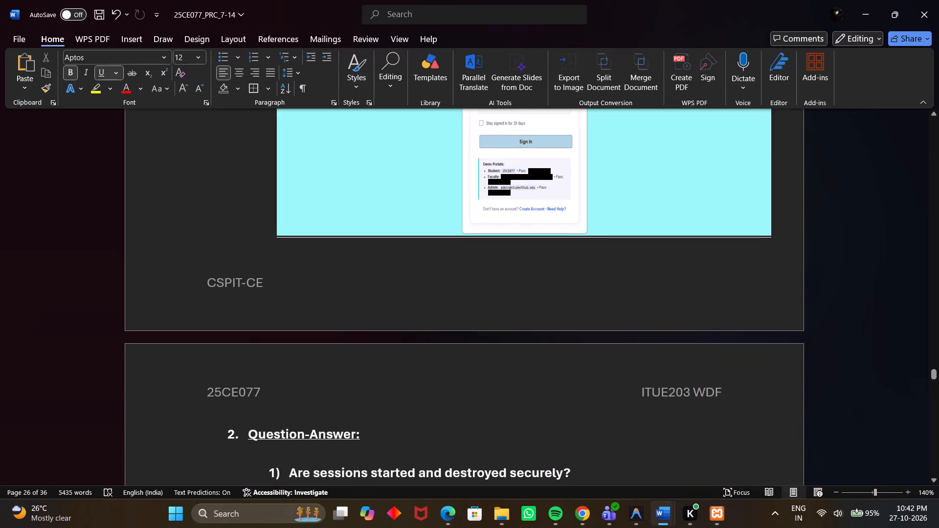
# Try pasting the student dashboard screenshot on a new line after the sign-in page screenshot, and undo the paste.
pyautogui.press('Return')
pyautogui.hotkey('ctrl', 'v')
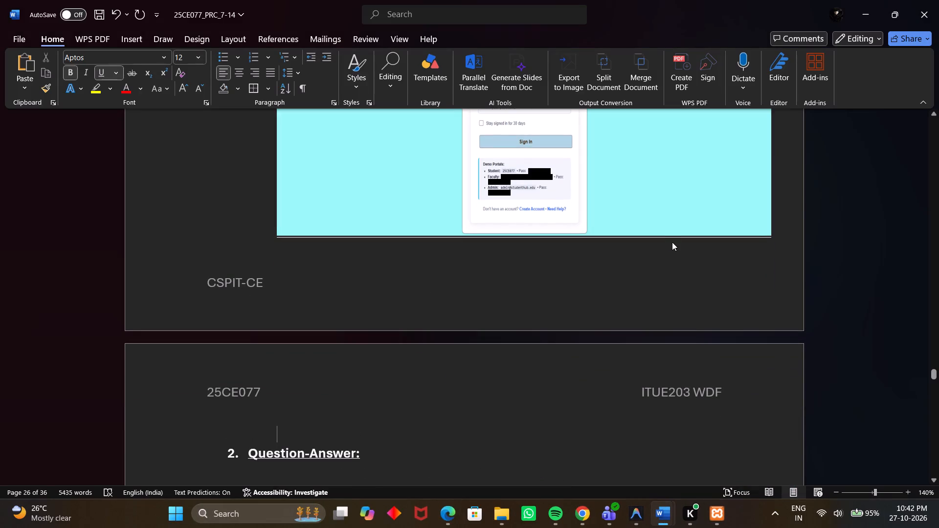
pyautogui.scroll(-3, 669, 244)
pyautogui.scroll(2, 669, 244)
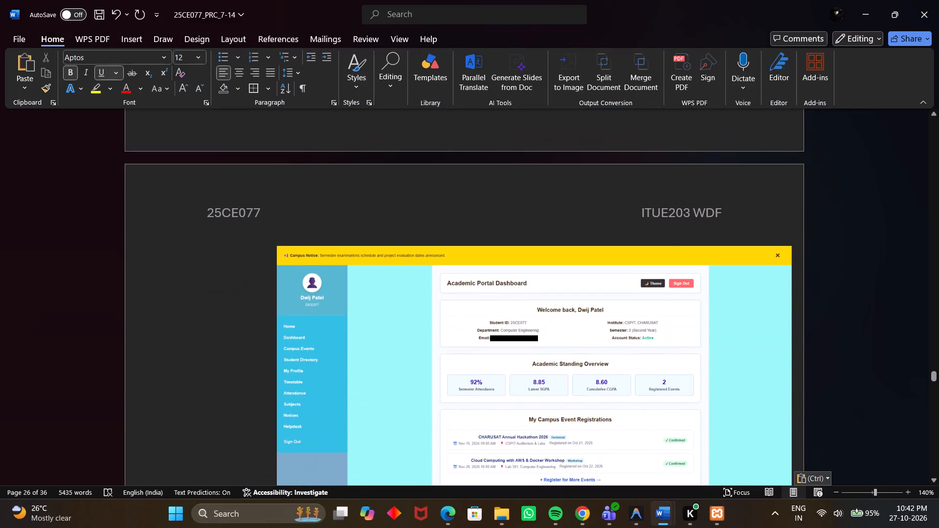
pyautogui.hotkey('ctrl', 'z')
# Reduce the indent of the bulleted OUTPUT heading above the sign-in page screenshot.
pyautogui.scroll(5, 665, 246)
pyautogui.keyDown('ctrl'); pyautogui.scroll(-5, 664, 244); pyautogui.keyUp('ctrl')
pyautogui.scroll(5, 534, 244)
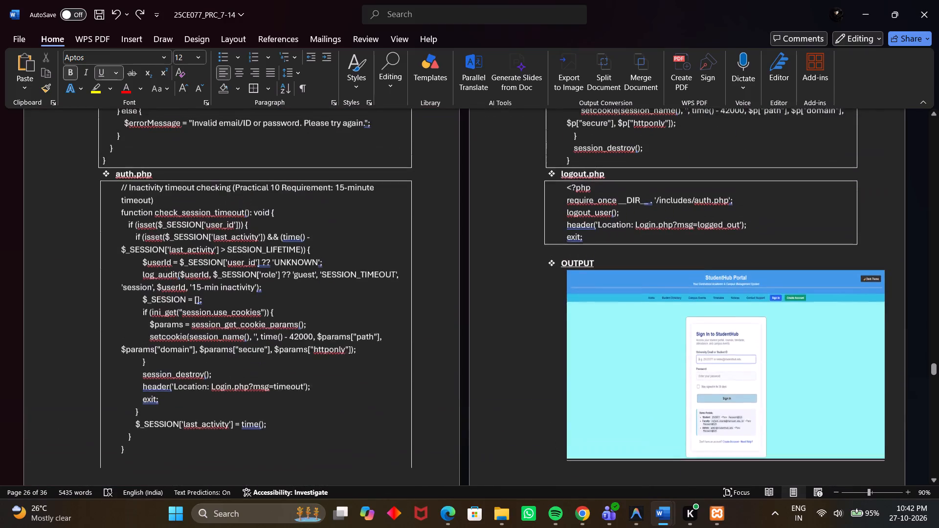
pyautogui.scroll(-4, 544, 240)
pyautogui.click(545, 225)
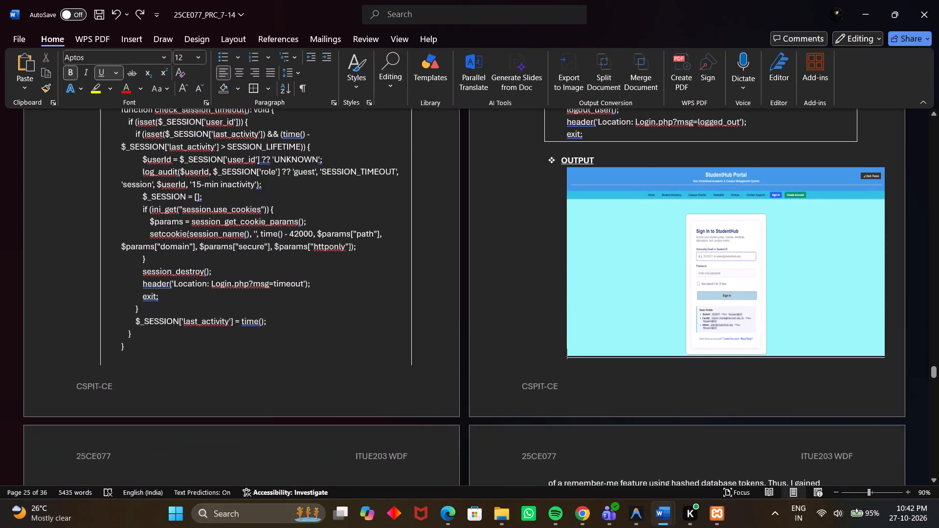
pyautogui.click(551, 161)
pyautogui.moveTo(551, 161); pyautogui.dragTo(523, 161)
pyautogui.moveTo(526, 157); pyautogui.dragTo(534, 159)
pyautogui.click(543, 198)
pyautogui.click(588, 162)
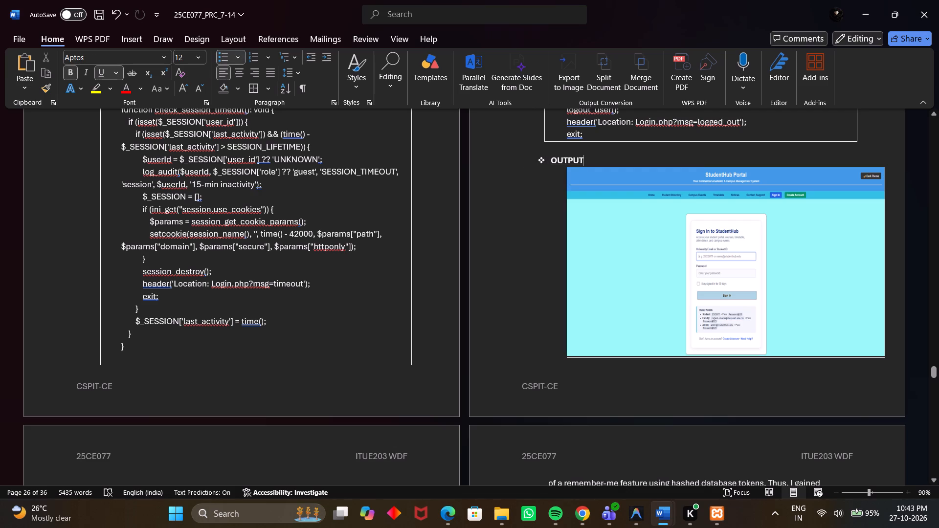
# Paste the student dashboard screenshot on a new line after the sign-in page screenshot, before the Question-Answer heading.
pyautogui.scroll(-5, 621, 231)
pyautogui.scroll(4, 621, 231)
pyautogui.click(882, 326)
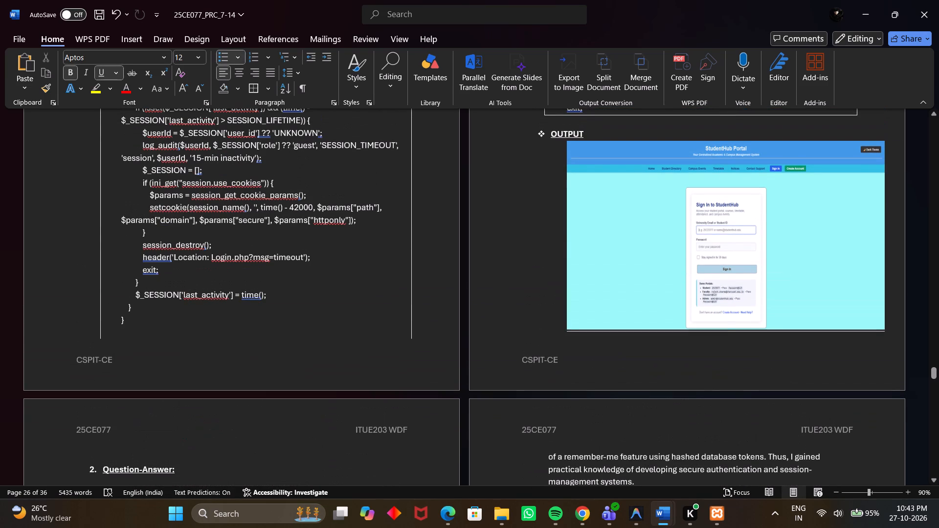
pyautogui.click(893, 327)
pyautogui.press('Return')
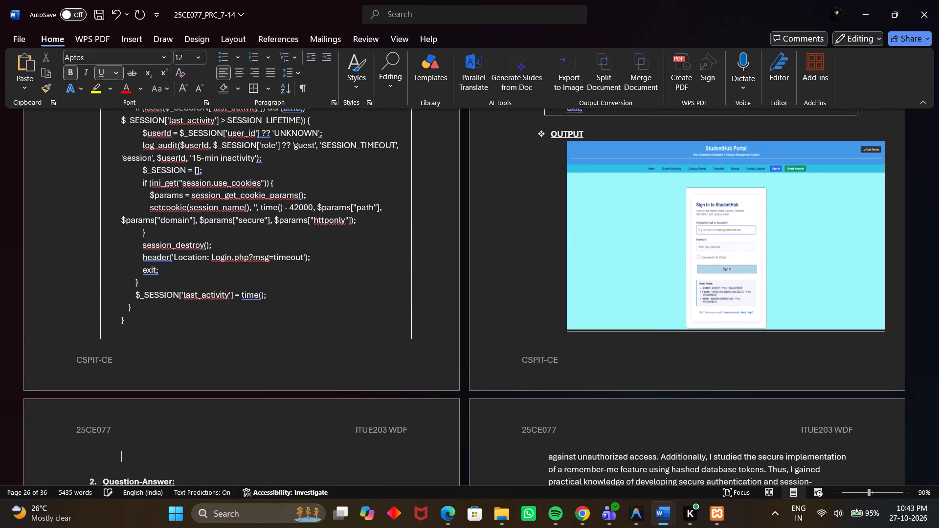
pyautogui.hotkey('ctrl', 'v')
pyautogui.scroll(4, 915, 266)
pyautogui.scroll(5, 757, 208)
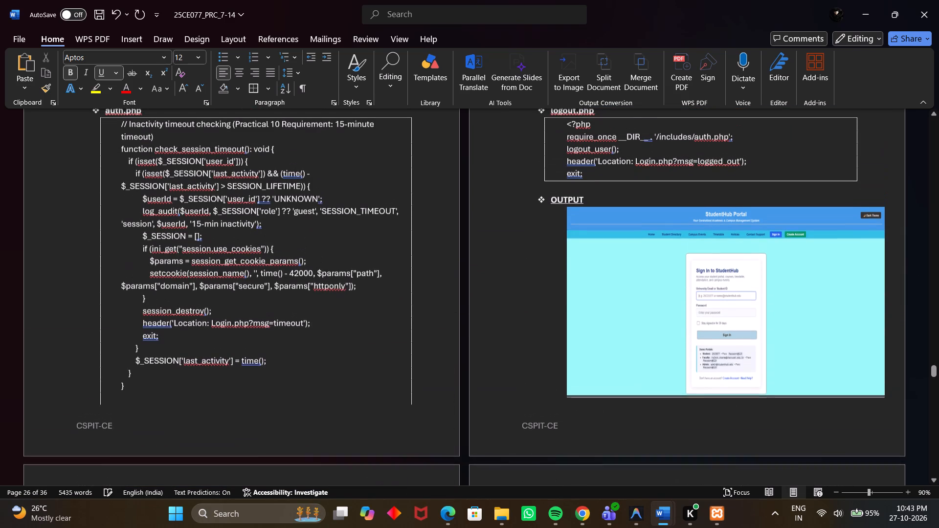
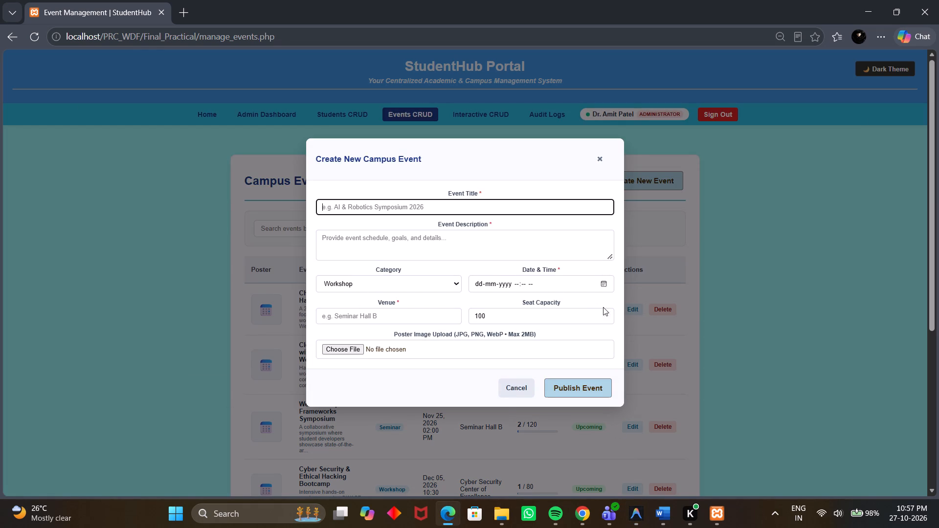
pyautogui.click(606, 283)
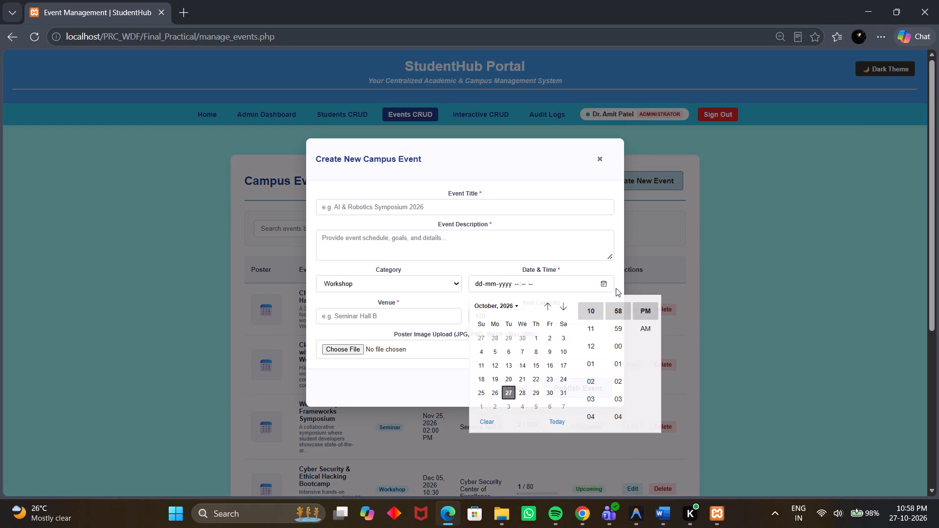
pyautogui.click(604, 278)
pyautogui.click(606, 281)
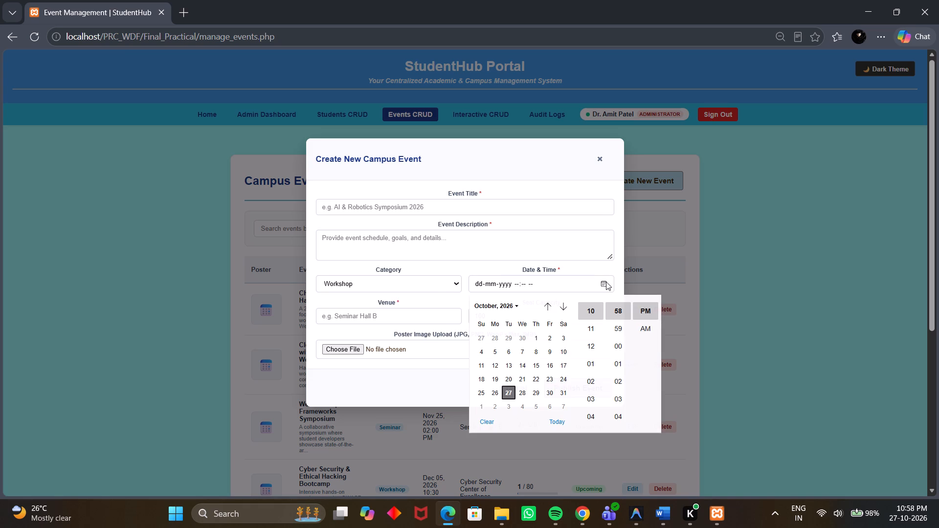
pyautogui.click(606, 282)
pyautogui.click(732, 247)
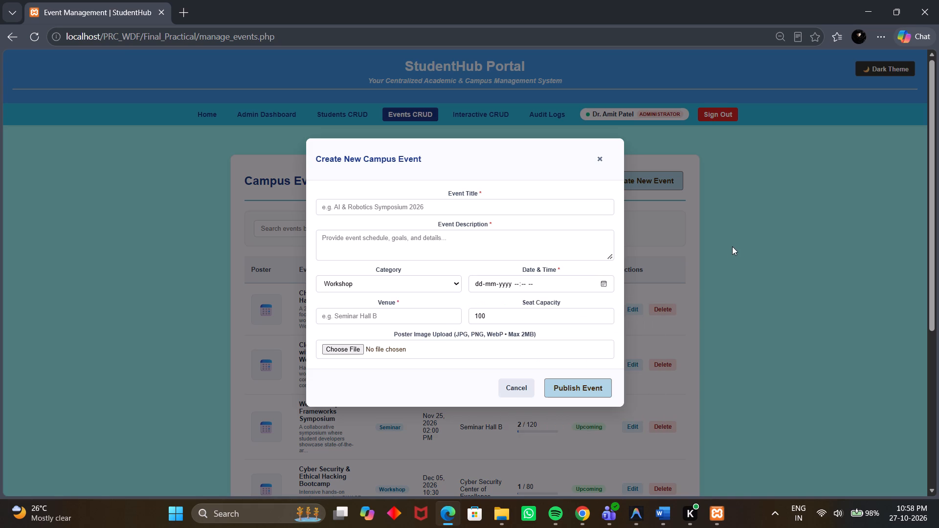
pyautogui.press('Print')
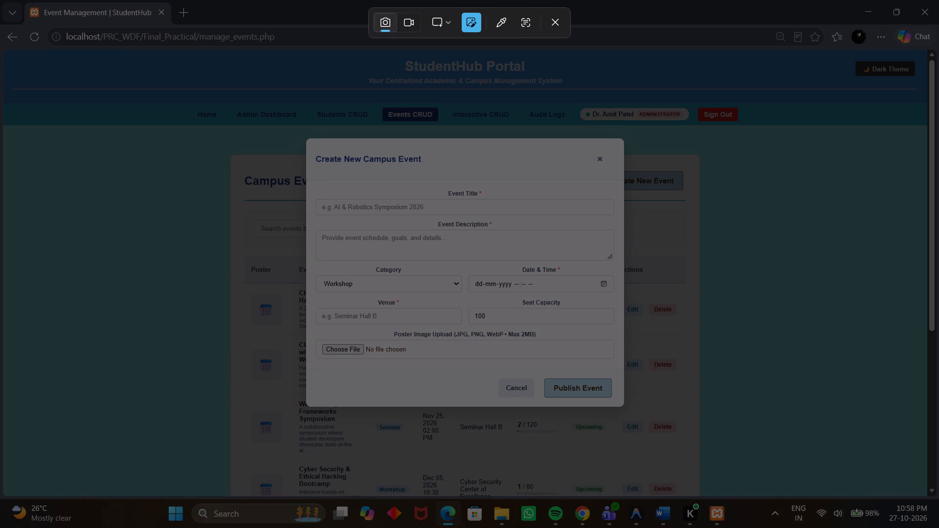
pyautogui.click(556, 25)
pyautogui.press('F11')
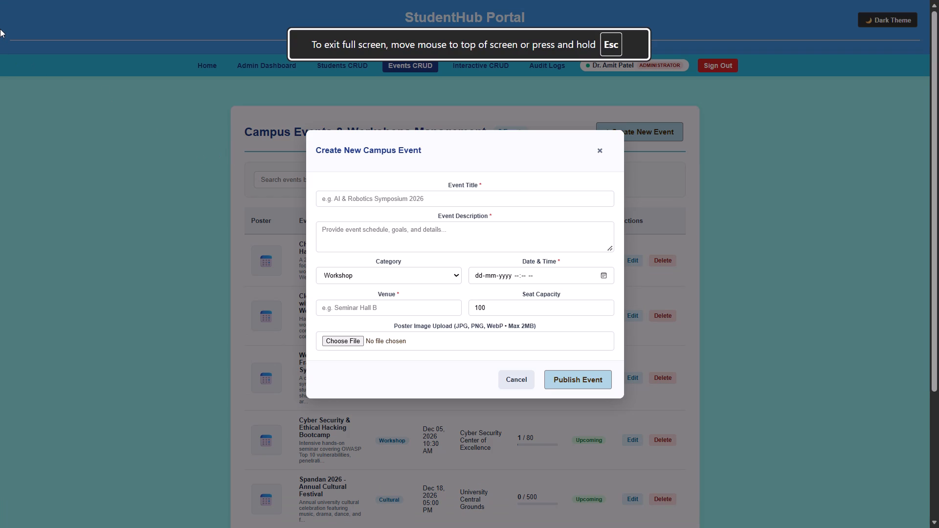
pyautogui.click(364, 197)
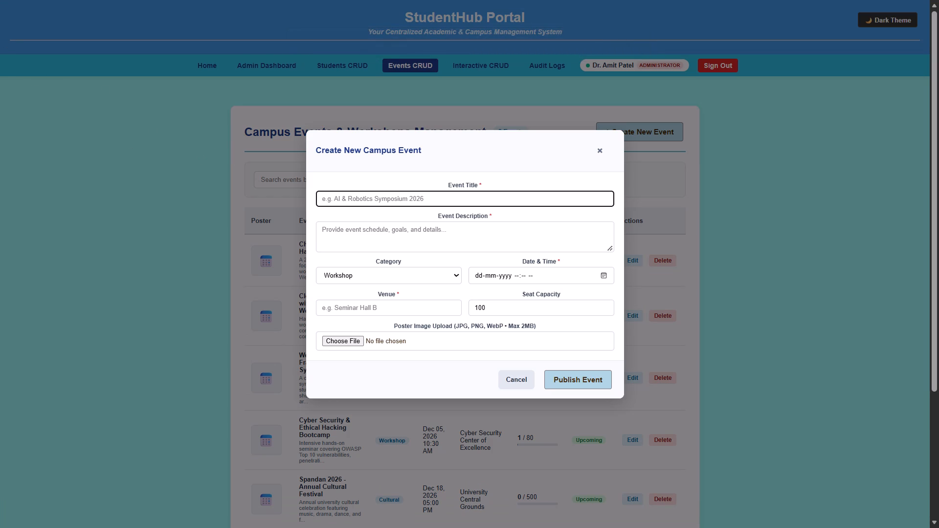
pyautogui.hotkey('shift', 's')
pyautogui.write('pour')
pyautogui.write('al')
pyautogui.click(482, 234)
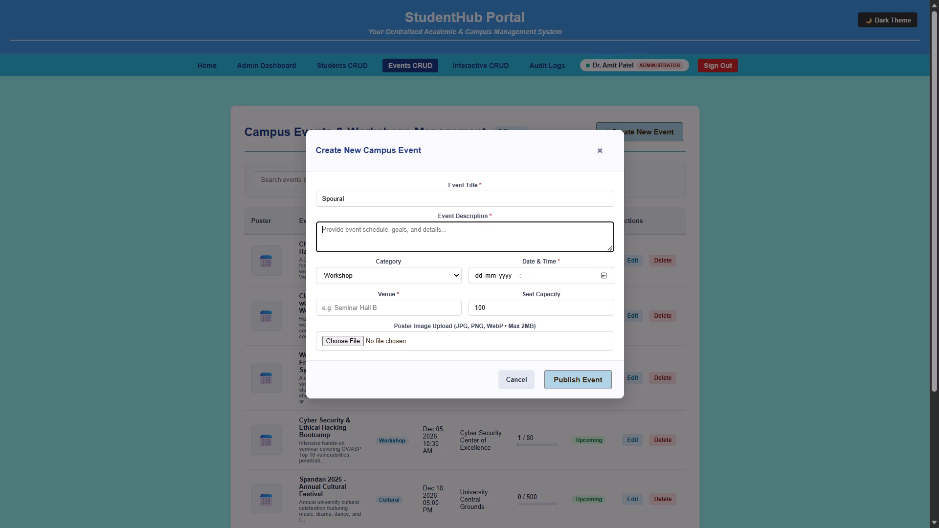
pyautogui.write('Sports')
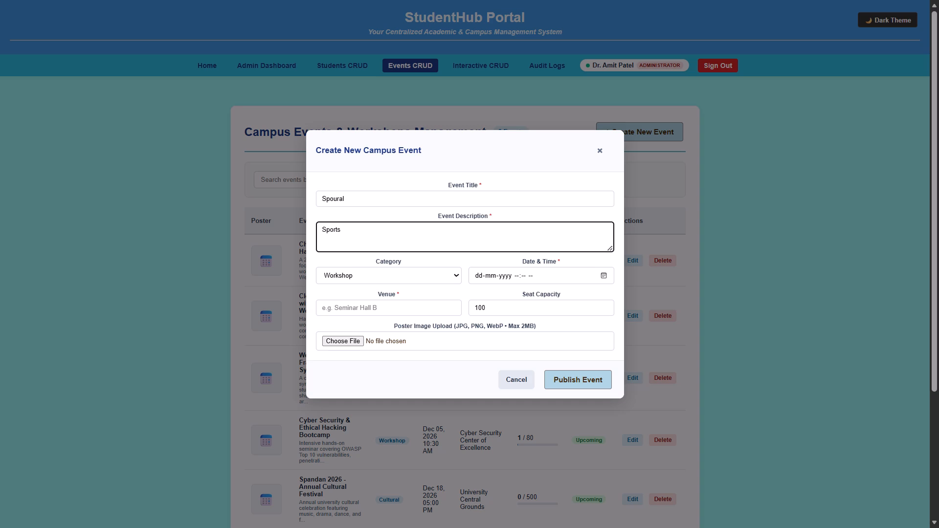
pyautogui.click(445, 277)
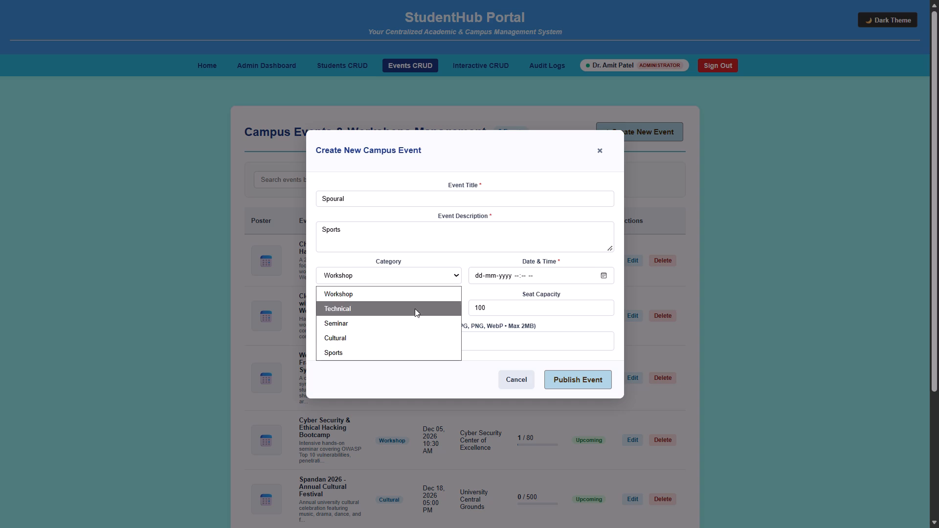
pyautogui.click(403, 353)
pyautogui.click(605, 277)
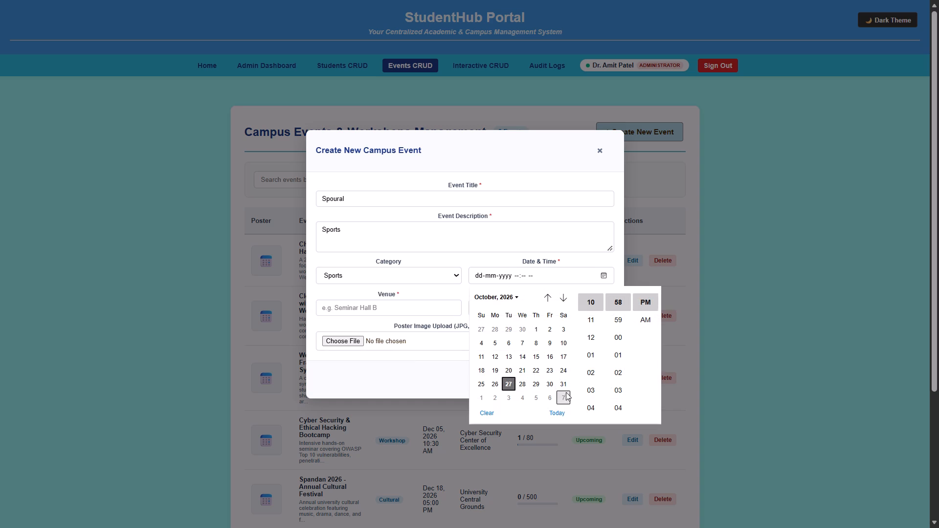
pyautogui.click(562, 396)
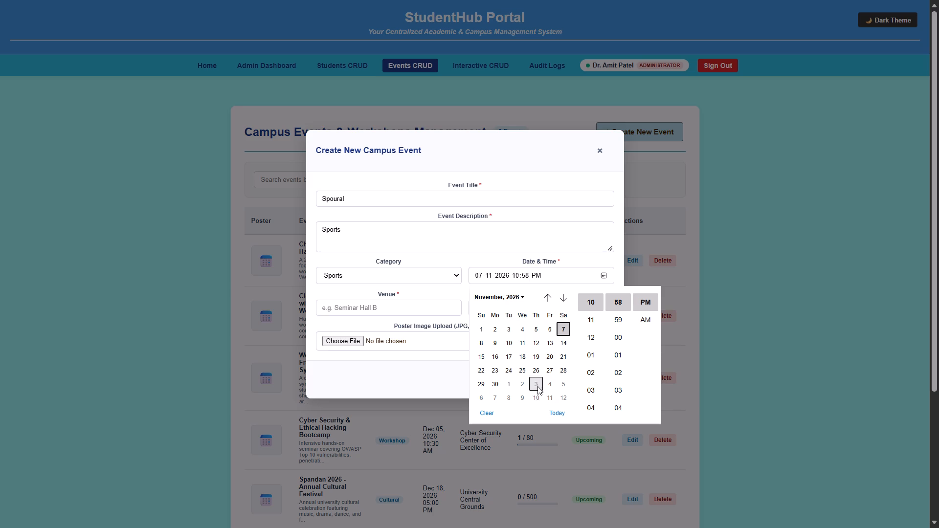
# Close the date picker and enter Ground as the venue of the new campus event.
pyautogui.click(428, 292)
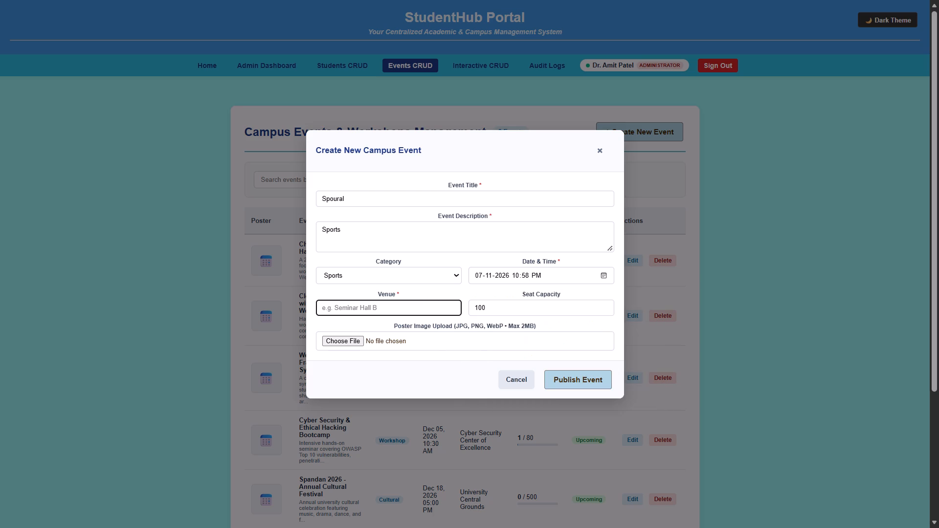
pyautogui.click(401, 308)
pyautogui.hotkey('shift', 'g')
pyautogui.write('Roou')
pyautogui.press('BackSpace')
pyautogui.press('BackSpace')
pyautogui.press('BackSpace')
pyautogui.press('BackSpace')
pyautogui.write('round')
# Attach WhatsApp Image 2026-10-08 at 8.44.00 PM from the Downloads folder as the event's poster image.
pyautogui.click(356, 340)
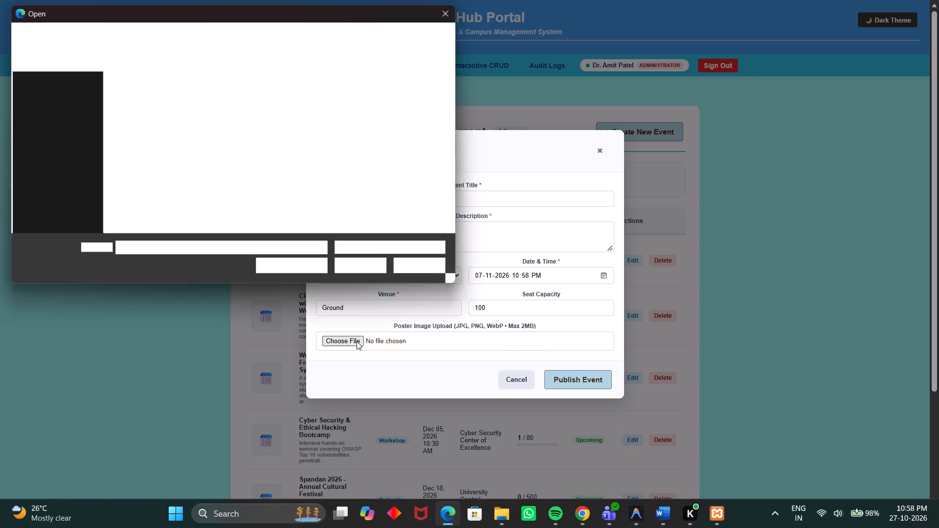
pyautogui.scroll(-14, 234, 214)
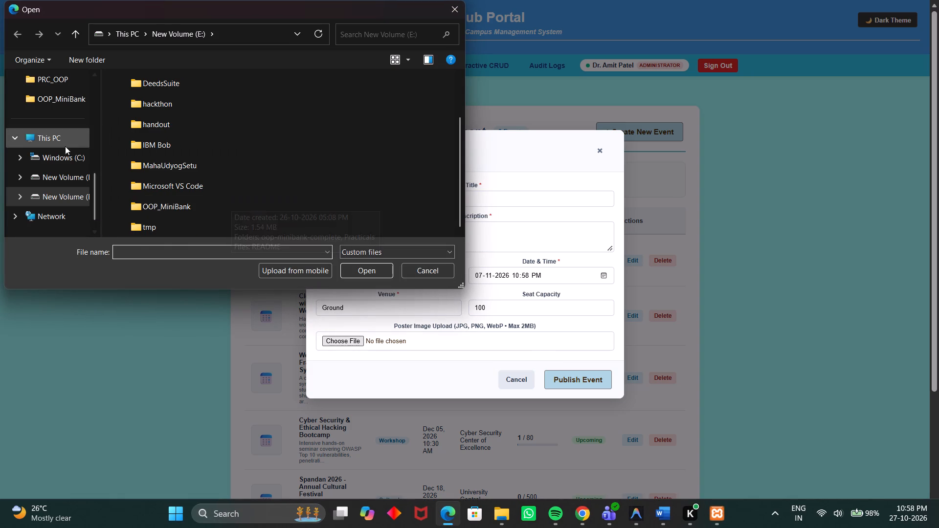
pyautogui.scroll(5, 65, 161)
pyautogui.click(63, 174)
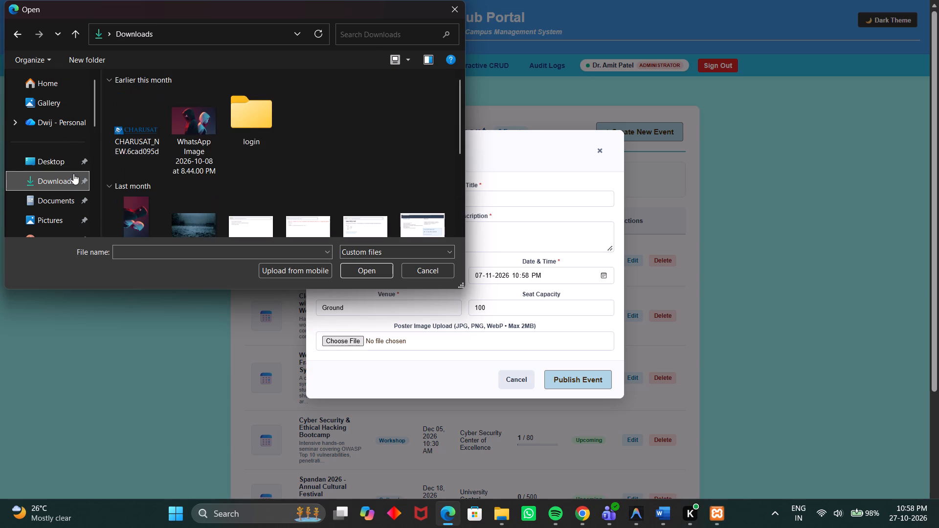
pyautogui.click(183, 150)
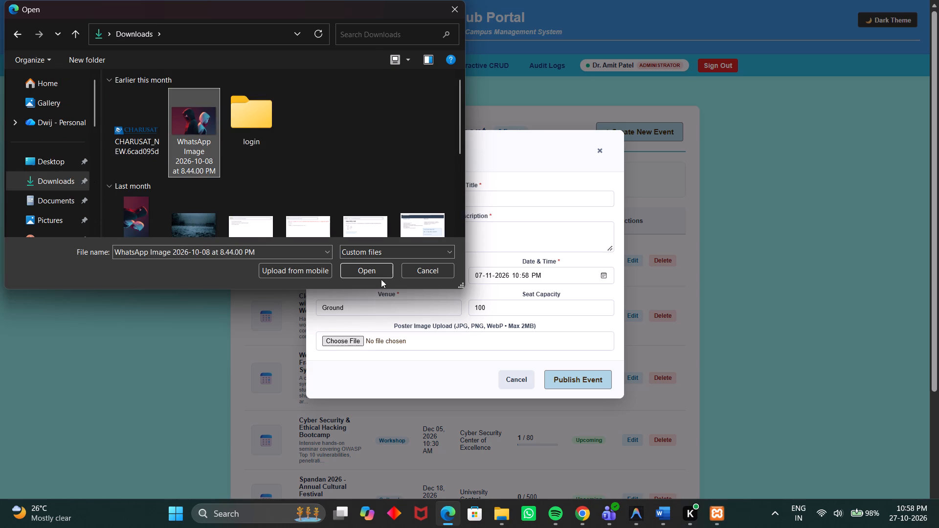
pyautogui.click(377, 272)
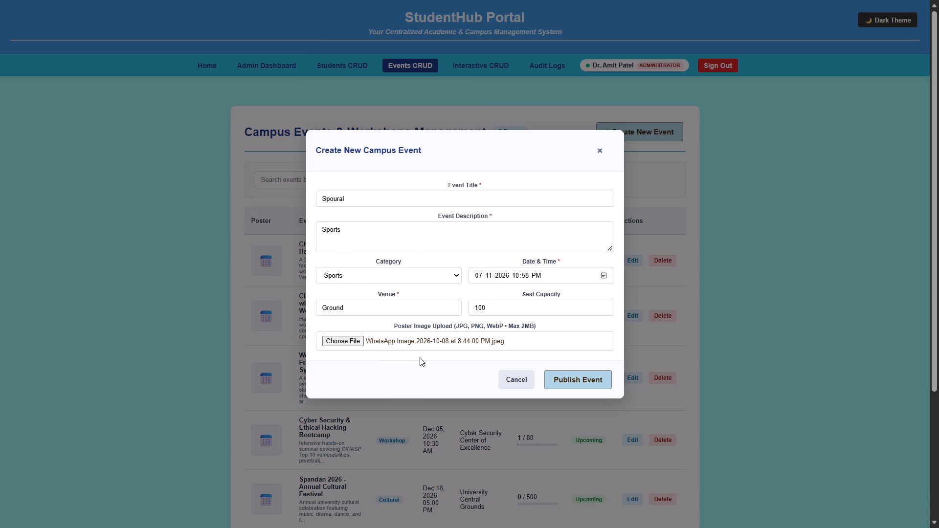
# Capture a screenshot of the filled-in Create New Campus Event form over the events management page.
pyautogui.scroll(2, 420, 357)
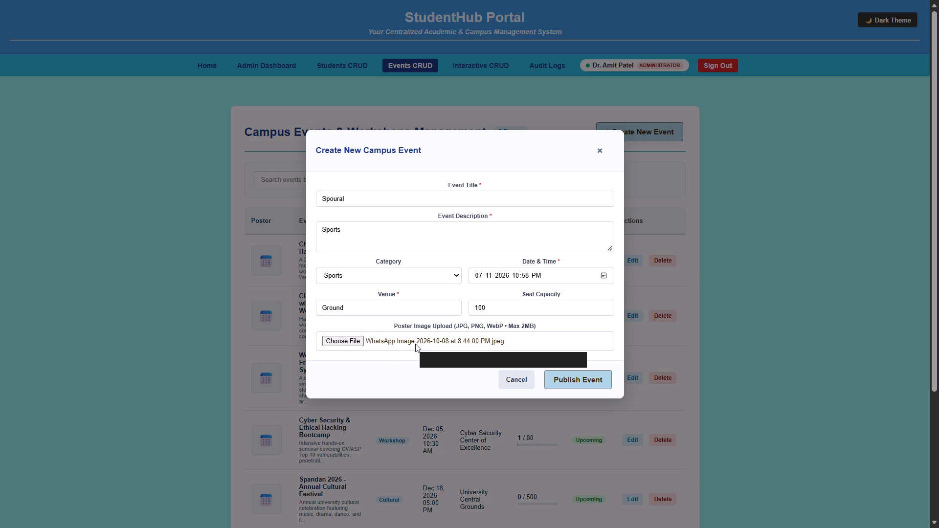
pyautogui.press('Print')
pyautogui.moveTo(0, 0); pyautogui.dragTo(375, 330)
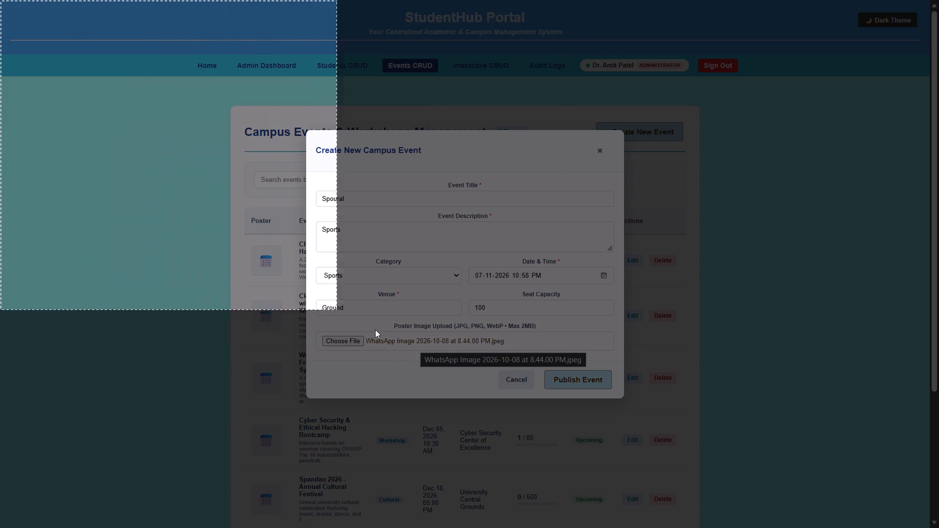
# Capture the full-screen page with the filled event form, excluding the scrollbar, copy the screenshot, and leave full screen.
pyautogui.moveTo(375, 330); pyautogui.dragTo(930, 521)
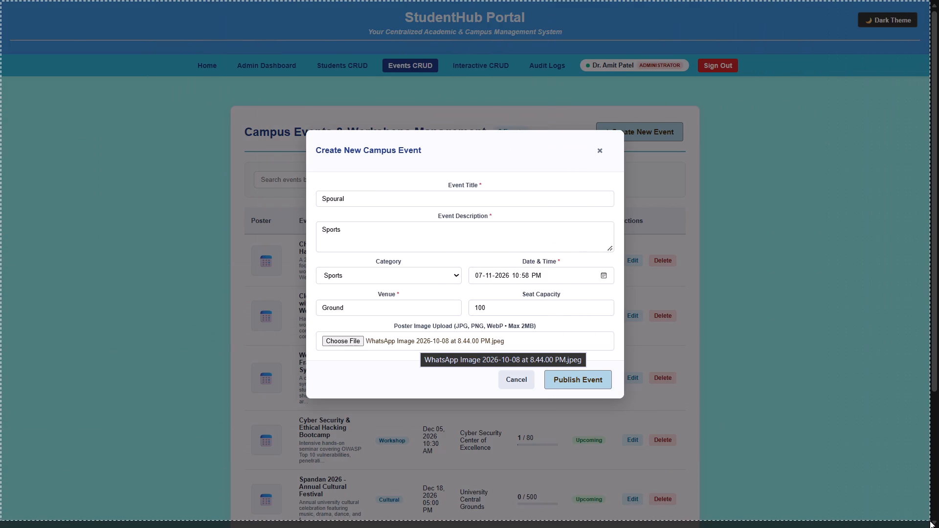
pyautogui.moveTo(930, 521); pyautogui.dragTo(930, 521)
pyautogui.hotkey('ctrl', 'c')
pyautogui.press('F11')
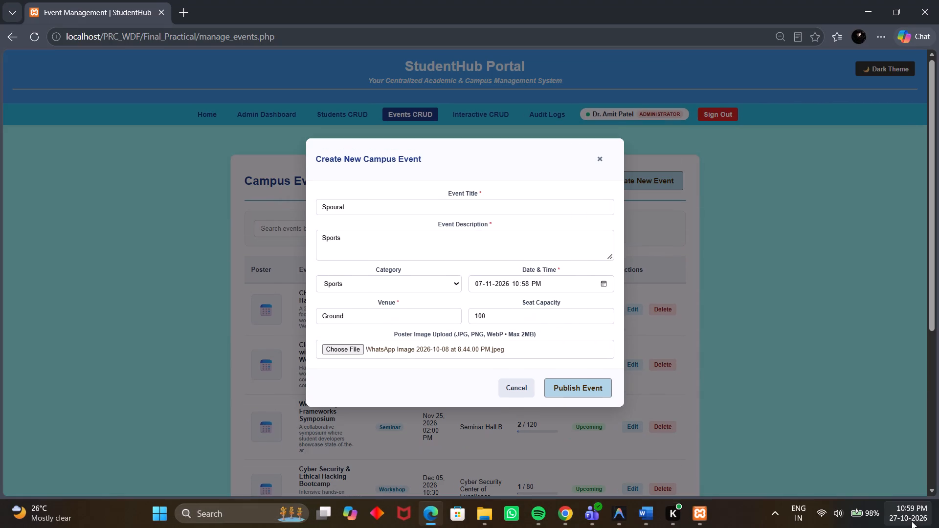
# Paste the copied event form screenshot before the Question-Answer heading in the Word report and add two line breaks after it.
pyautogui.click(658, 513)
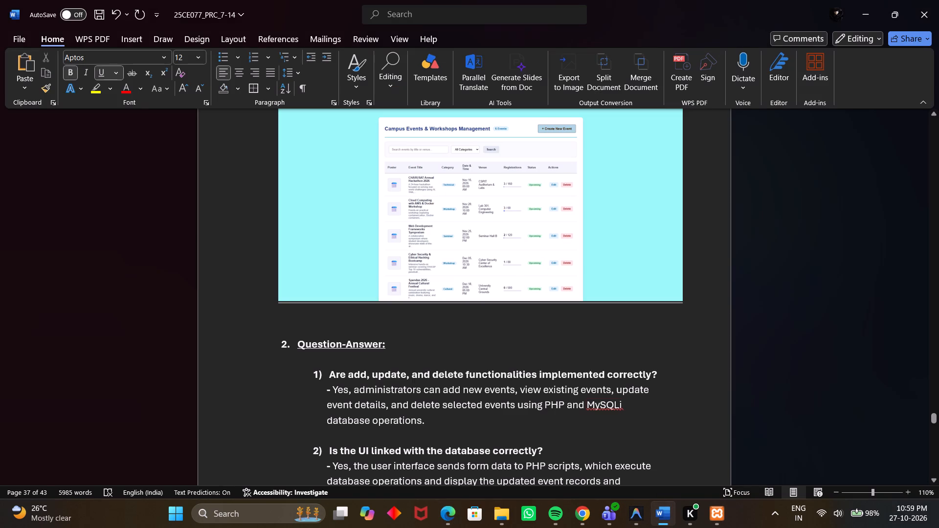
pyautogui.hotkey('ctrl', 'v')
pyautogui.scroll(-4, 430, 323)
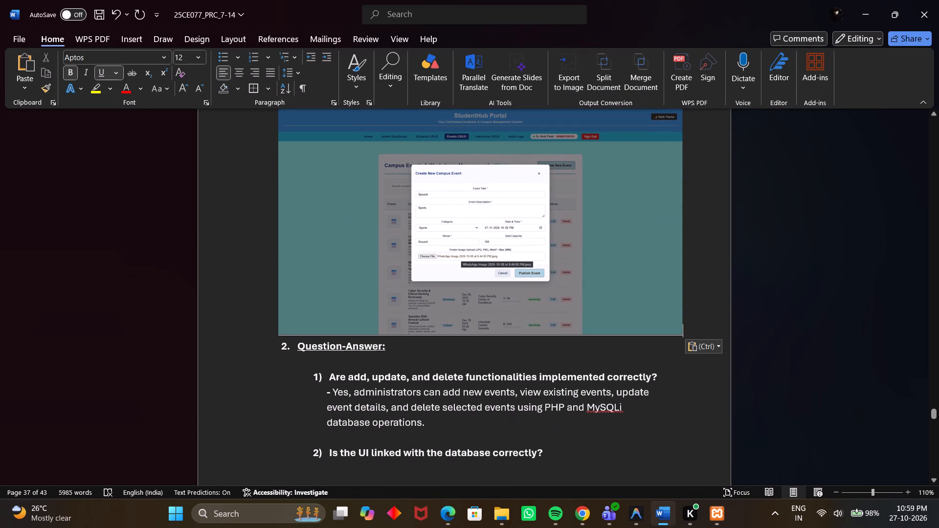
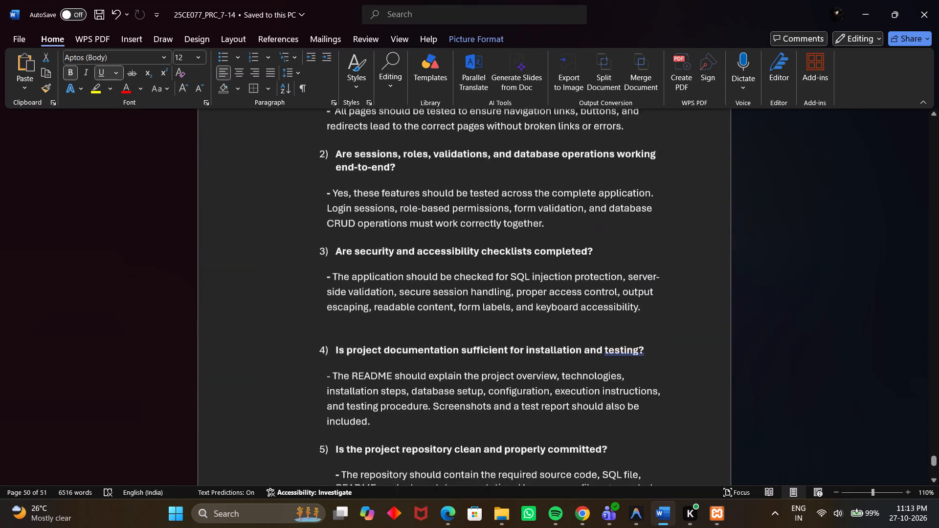
pyautogui.scroll(7, 533, 325)
pyautogui.scroll(-20, 534, 323)
pyautogui.scroll(-6, 534, 323)
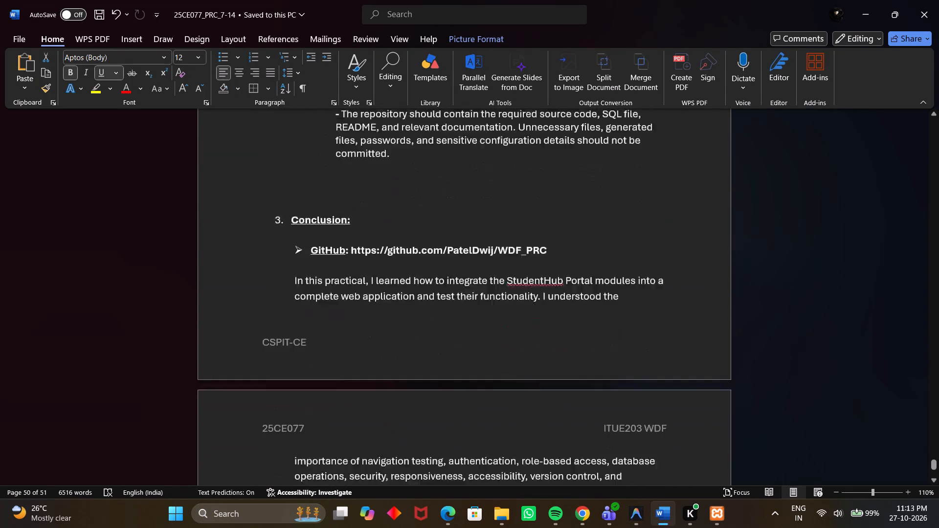
# Delete the whole Practical 15 section, from its PRACTICAL-15 heading through its conclusion, along with leftover blank lines after Practical 14.
pyautogui.scroll(-7, 536, 346)
pyautogui.moveTo(535, 342); pyautogui.dragTo(283, 45)
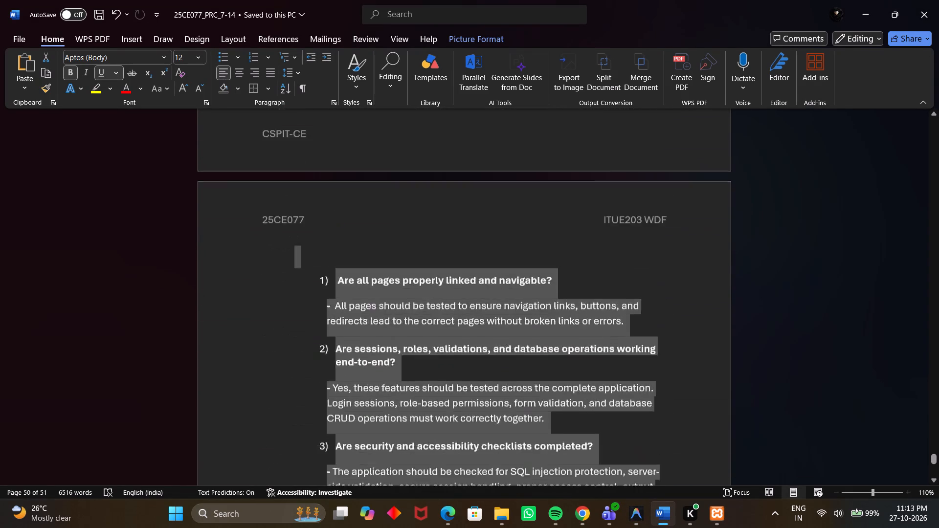
pyautogui.moveTo(283, 45); pyautogui.dragTo(414, 252)
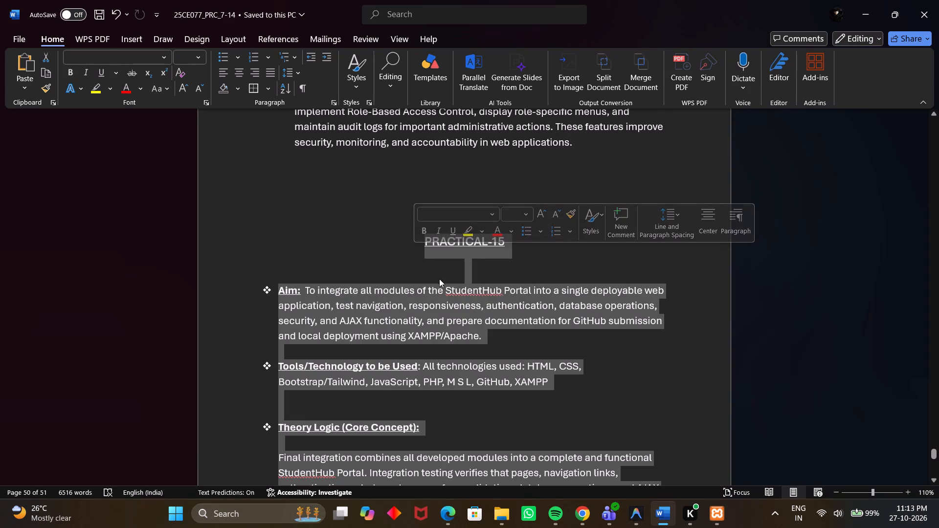
pyautogui.press('BackSpace')
pyautogui.scroll(3, 433, 284)
pyautogui.press('BackSpace')
pyautogui.press('BackSpace')
pyautogui.scroll(-19, 433, 296)
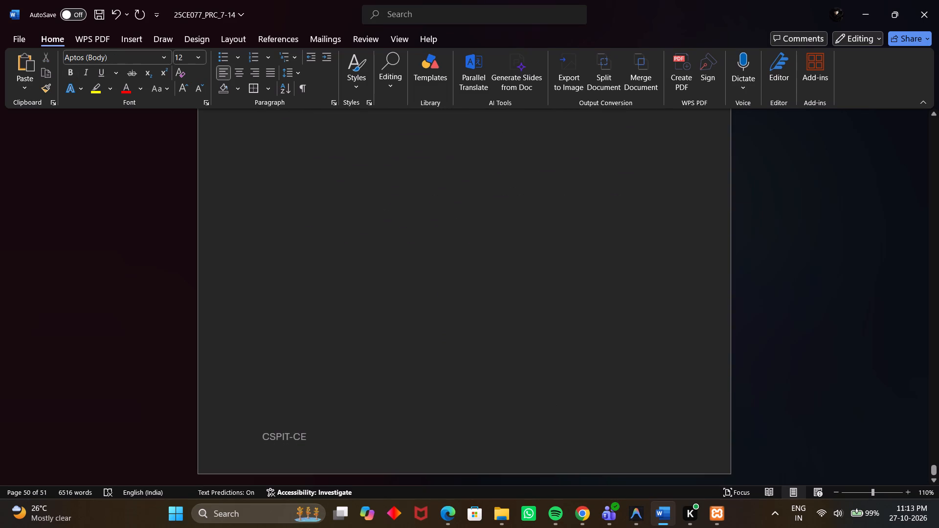
pyautogui.click(423, 340)
pyautogui.press('BackSpace')
pyautogui.scroll(7, 422, 340)
pyautogui.scroll(-6, 423, 359)
pyautogui.click(405, 379)
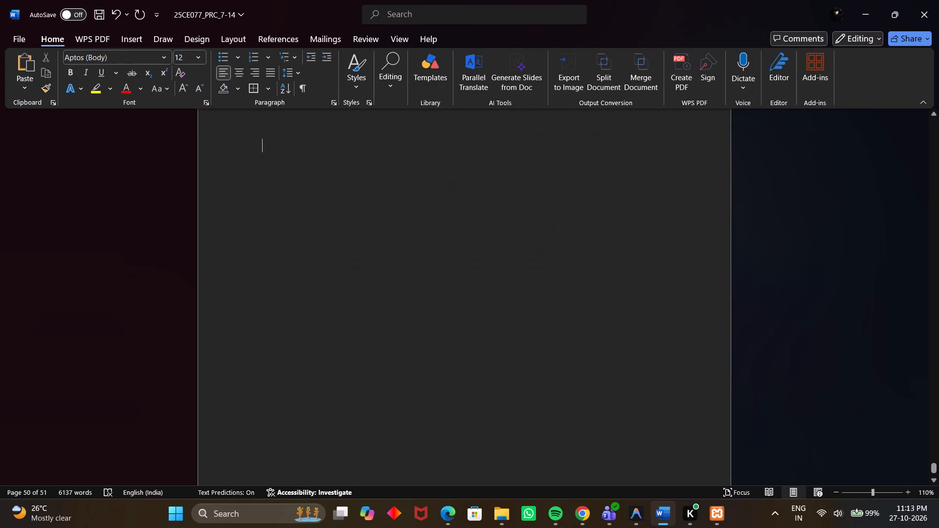
# Look back through the Word report from the end of Practical 14 up to the start of Practical 7.
pyautogui.scroll(20, 414, 361)
pyautogui.scroll(11, 416, 361)
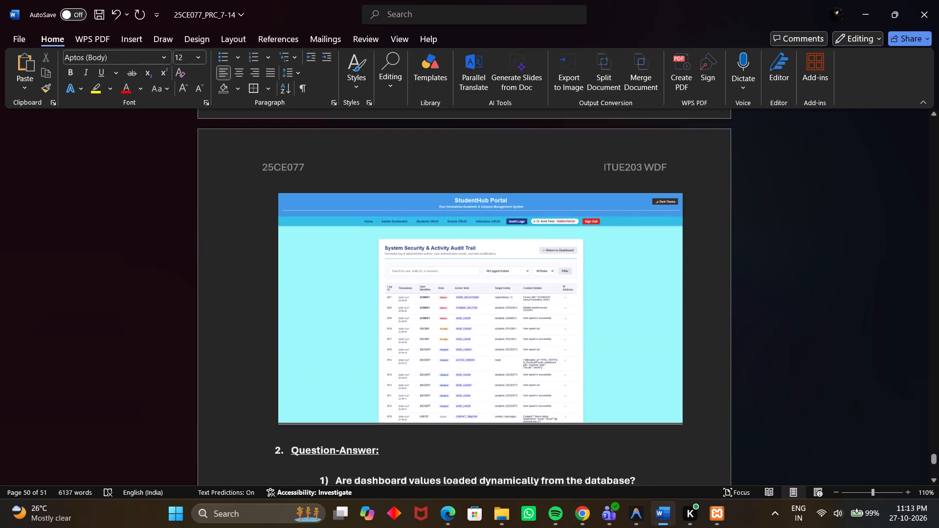
pyautogui.scroll(8, 417, 361)
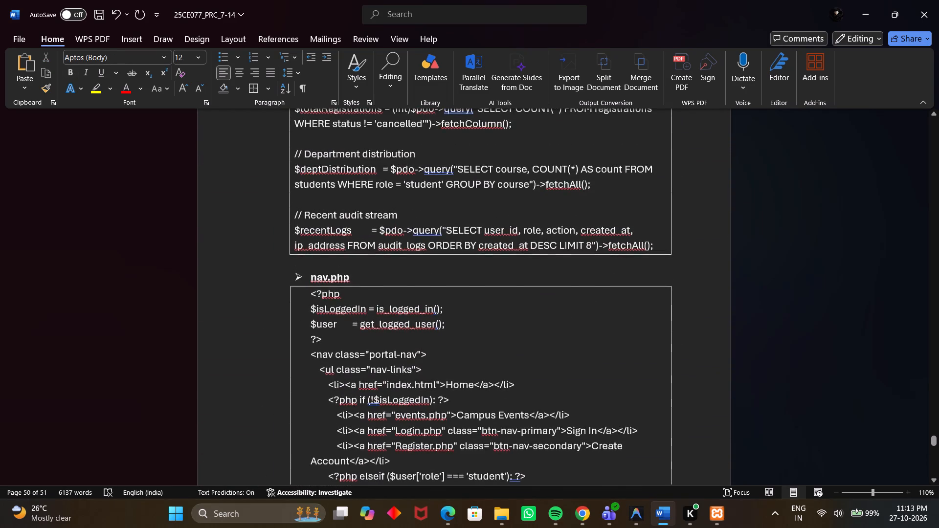
pyautogui.scroll(18, 417, 361)
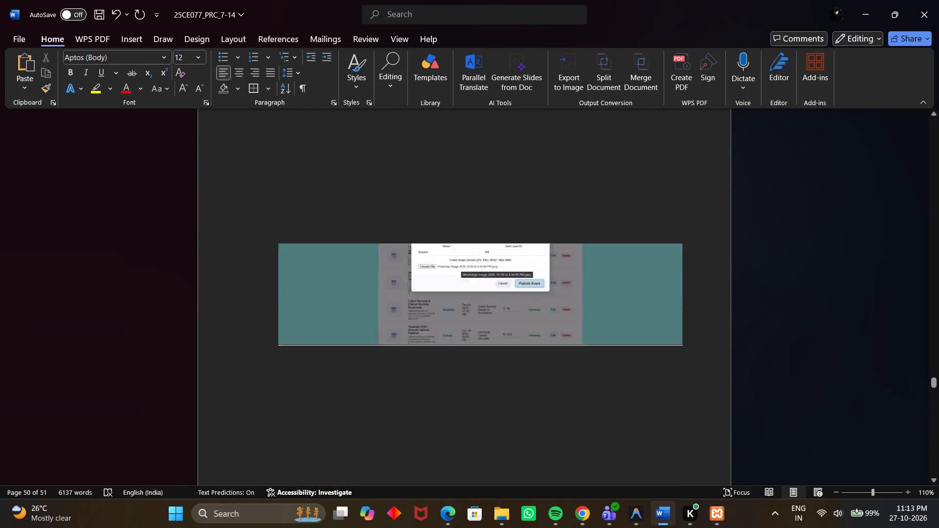
pyautogui.scroll(5, 417, 361)
pyautogui.scroll(19, 417, 361)
pyautogui.scroll(11, 417, 361)
pyautogui.scroll(20, 417, 361)
pyautogui.scroll(20, 417, 361)
pyautogui.scroll(20, 417, 361)
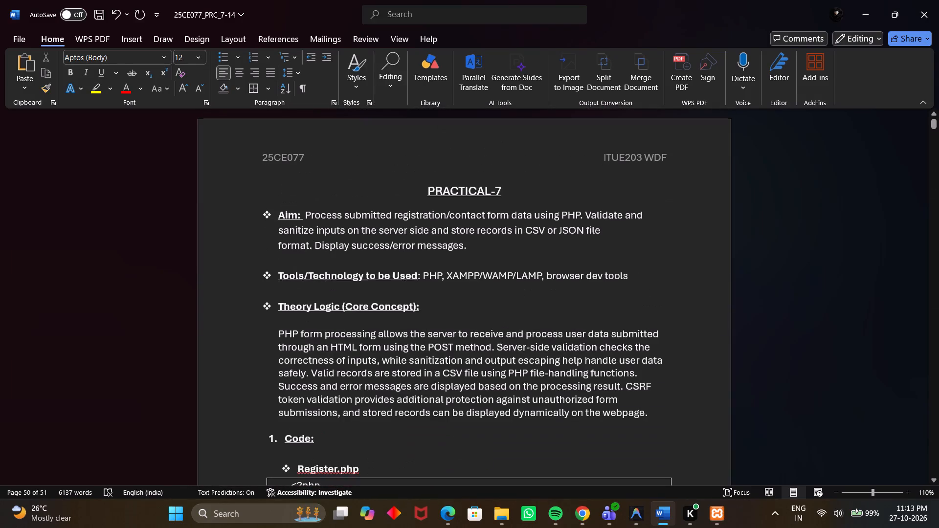
pyautogui.hotkey('ctrl', 's')
pyautogui.hotkey('ctrl', 's')
pyautogui.hotkey('ctrl', 's')
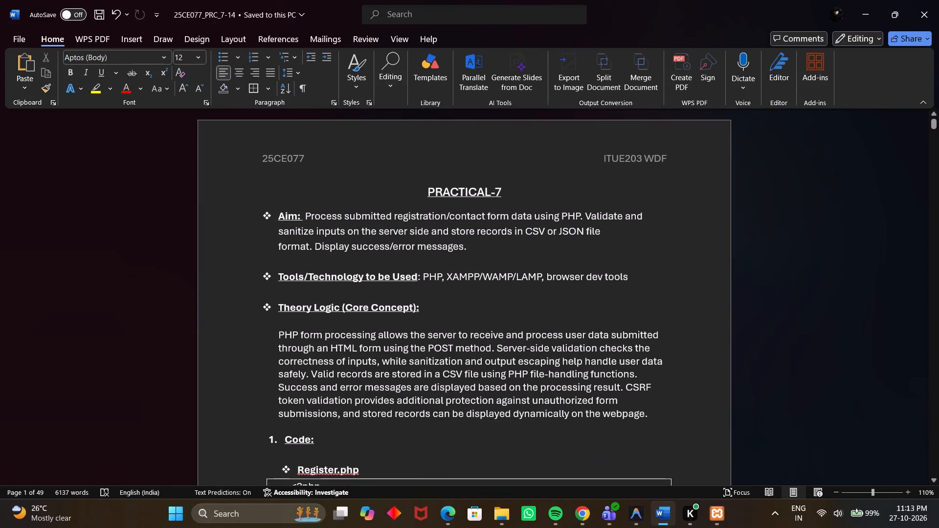
# Save a PDF copy of the report named 25CE077_PRC_7-14 on the New Volume (E:) drive.
pyautogui.doubleClick(15, 44)
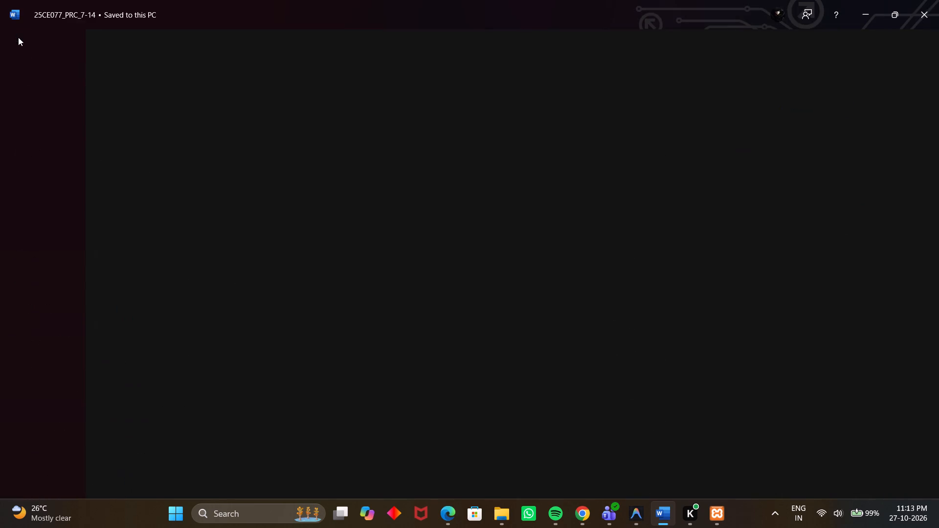
pyautogui.click(17, 37)
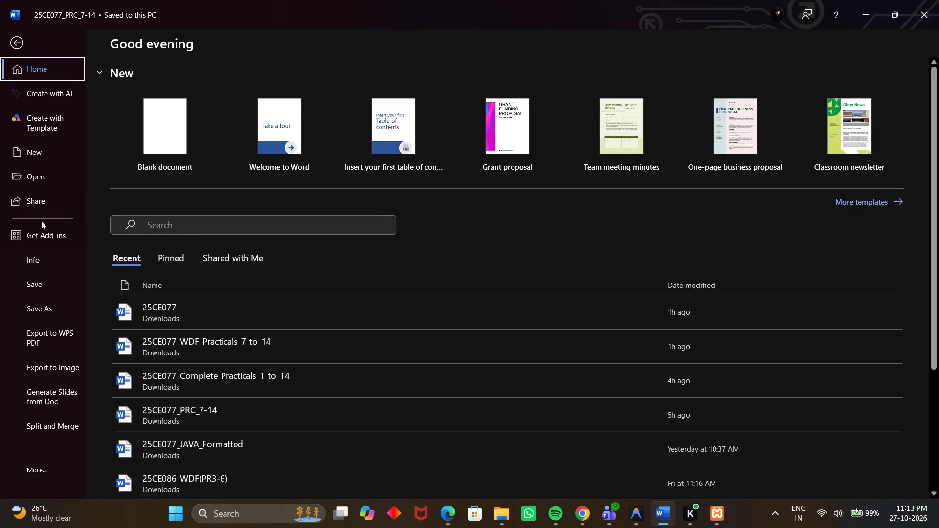
pyautogui.click(55, 313)
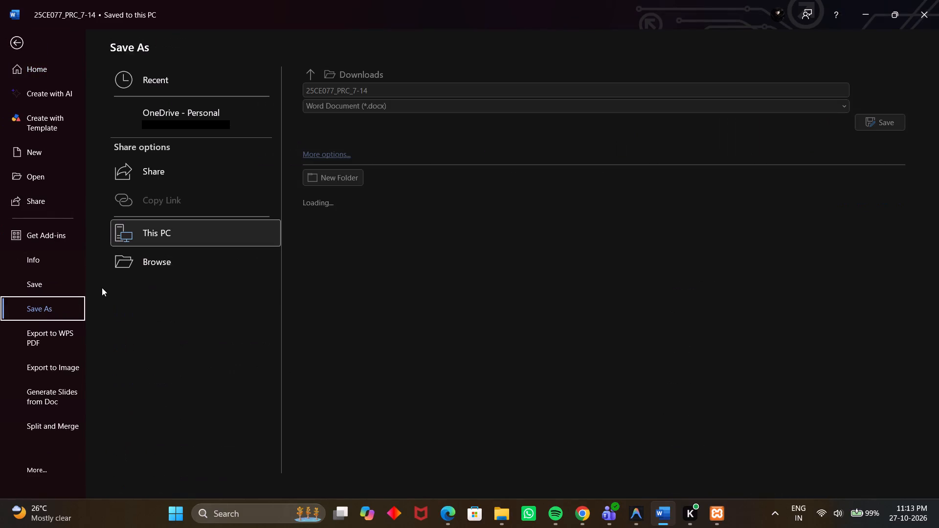
pyautogui.click(133, 289)
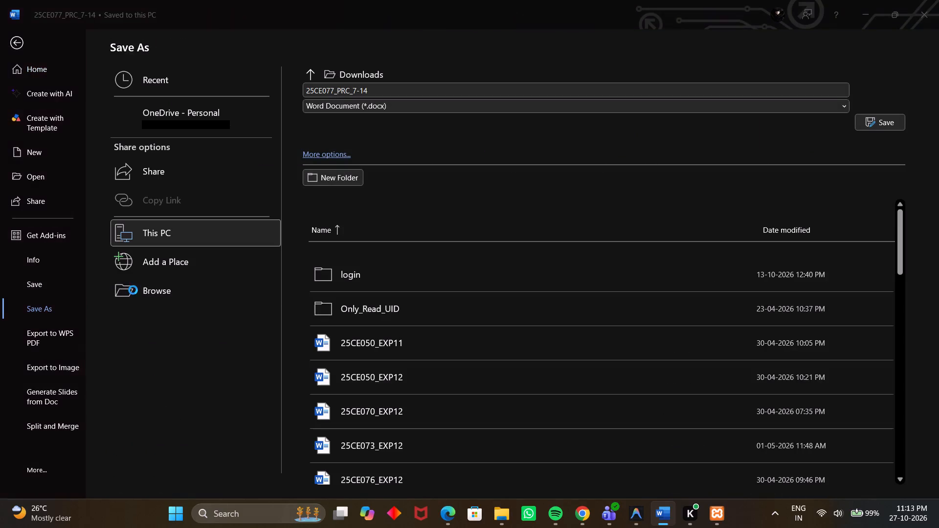
pyautogui.scroll(-5, 67, 153)
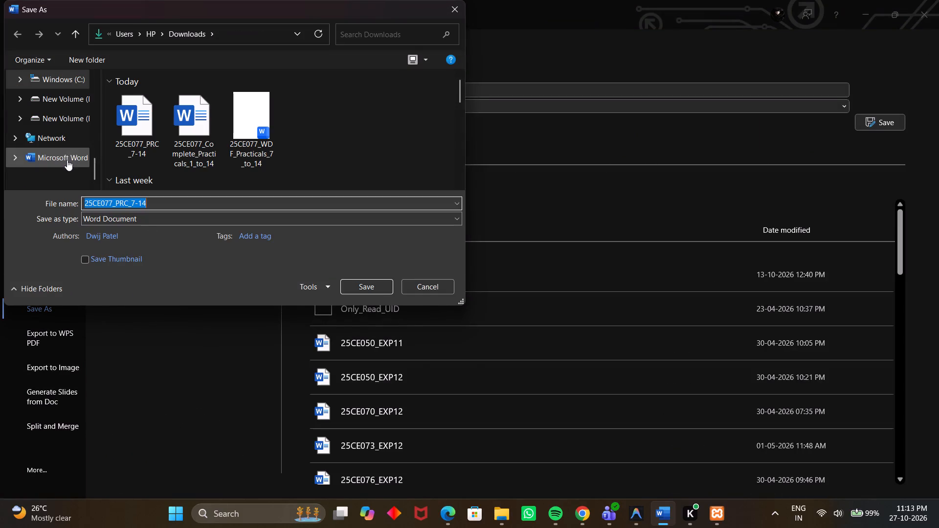
pyautogui.scroll(-1, 65, 151)
pyautogui.click(69, 120)
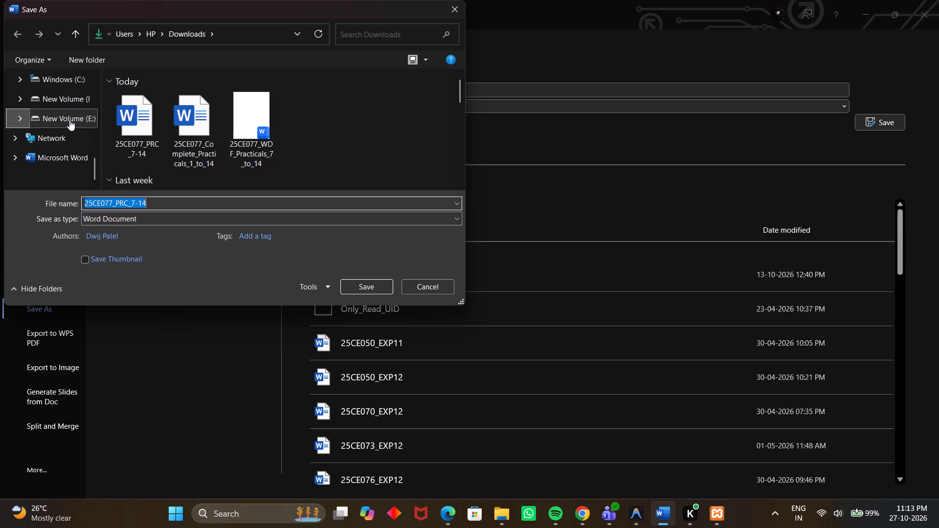
pyautogui.click(157, 221)
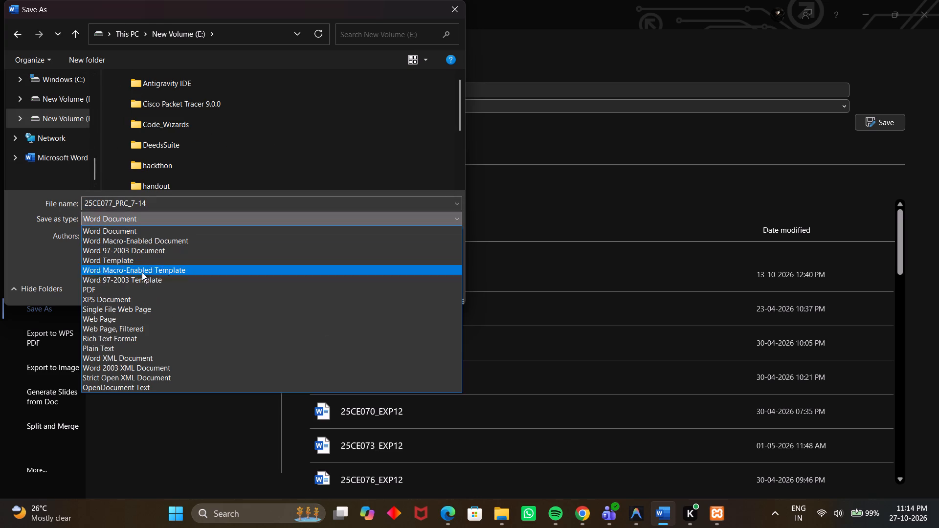
pyautogui.click(141, 287)
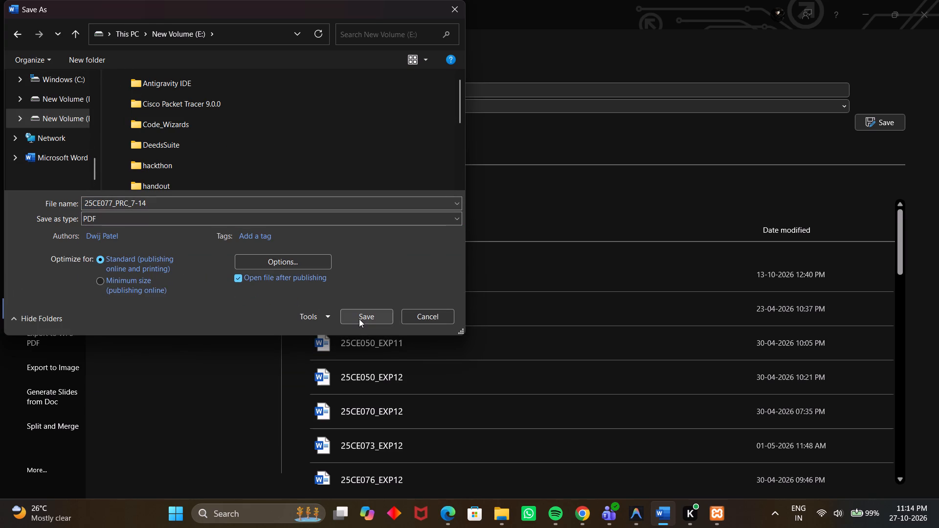
pyautogui.click(359, 319)
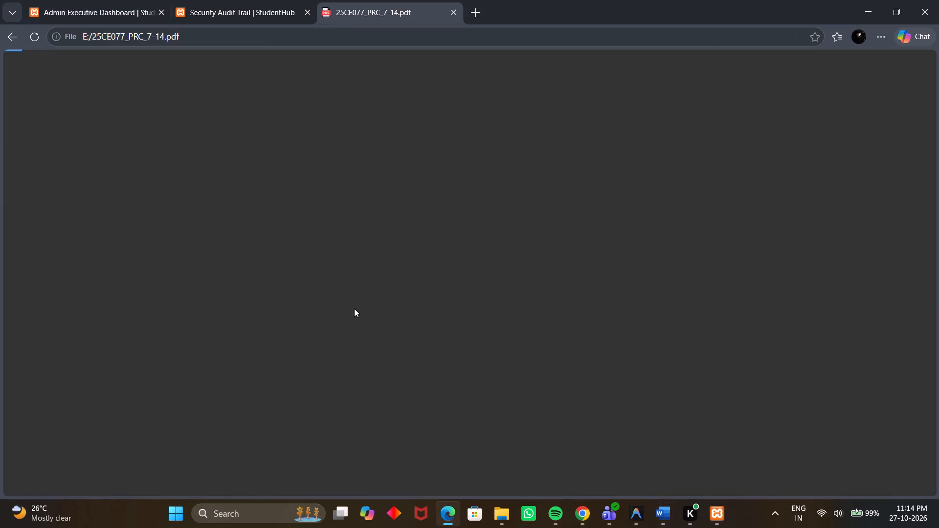
# Look through the exported PDF in Edge, checking the code listings, output screenshots and question-answer sections from Practical 7 onward.
pyautogui.scroll(-20, 354, 308)
pyautogui.scroll(-4, 354, 308)
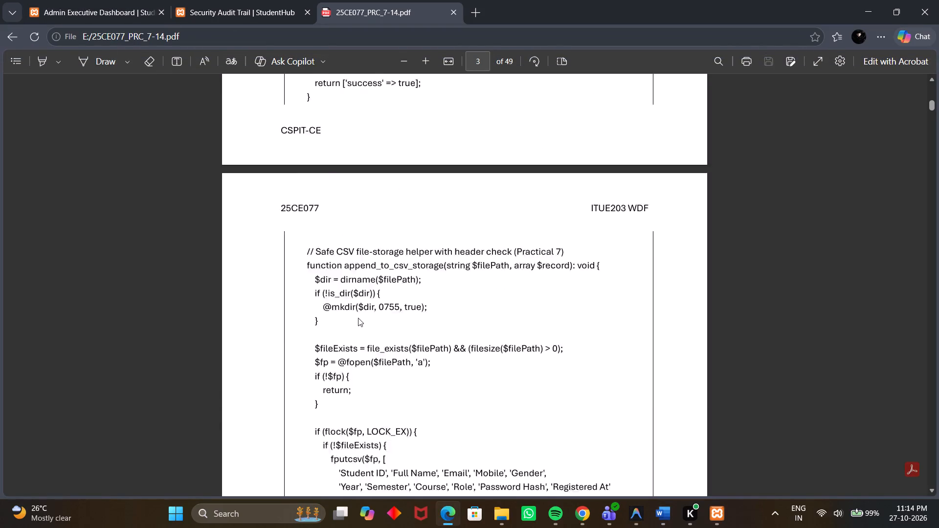
pyautogui.scroll(-14, 358, 318)
pyautogui.scroll(-20, 359, 320)
pyautogui.scroll(-13, 359, 320)
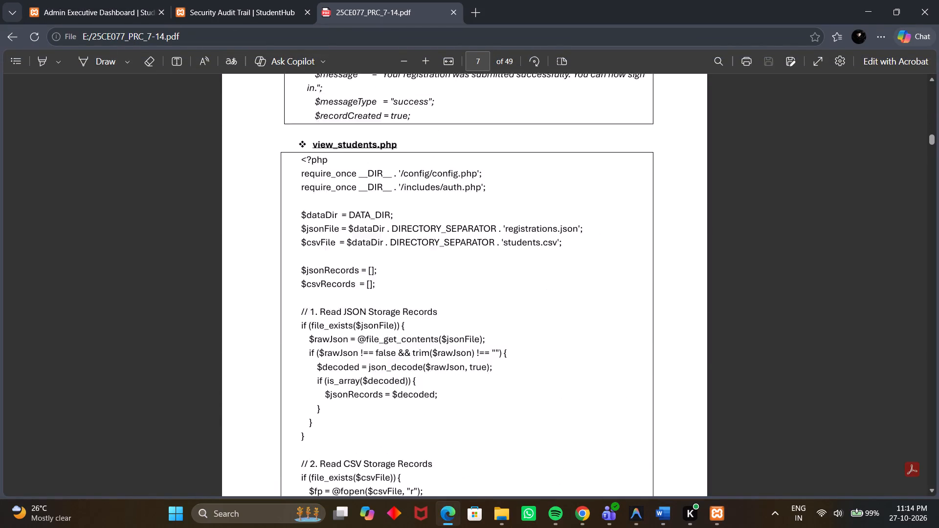
pyautogui.scroll(-17, 358, 327)
pyautogui.scroll(-17, 358, 323)
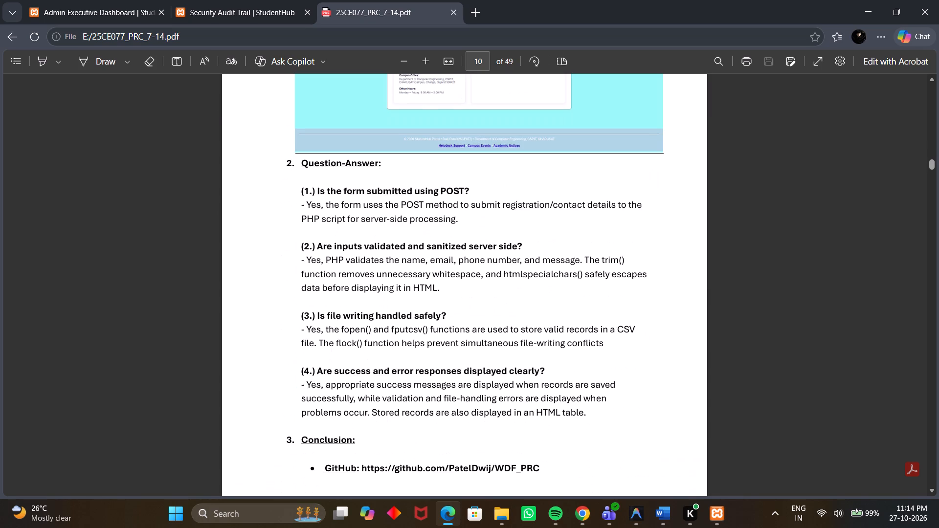
pyautogui.scroll(5, 358, 320)
pyautogui.scroll(-20, 358, 319)
pyautogui.scroll(-5, 358, 319)
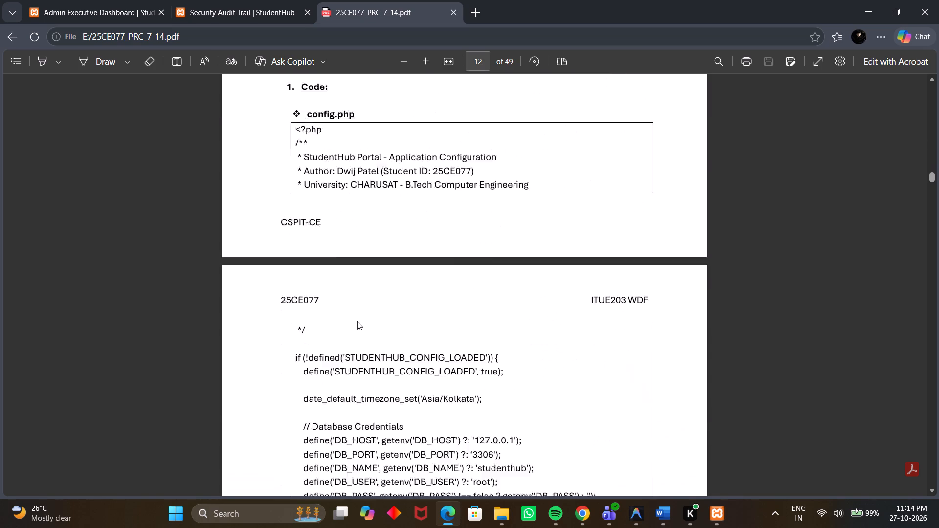
pyautogui.scroll(-20, 357, 321)
pyautogui.scroll(-20, 357, 321)
pyautogui.scroll(-19, 357, 321)
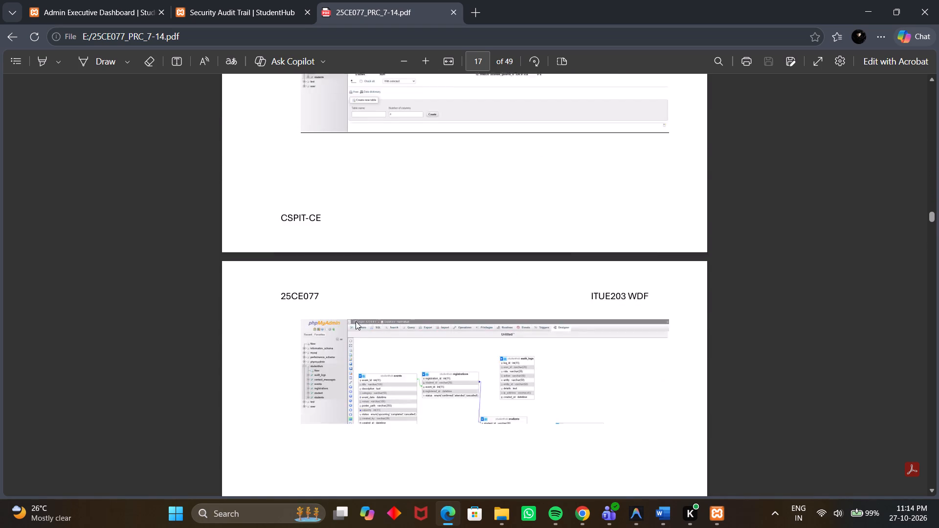
pyautogui.scroll(-4, 356, 321)
pyautogui.scroll(9, 357, 314)
pyautogui.scroll(-20, 357, 313)
pyautogui.scroll(-8, 357, 313)
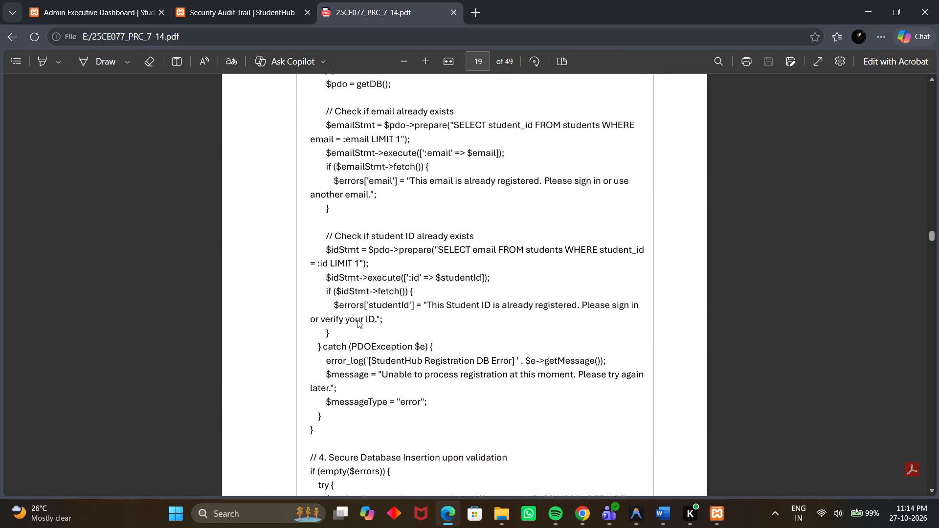
pyautogui.scroll(-20, 358, 320)
pyautogui.scroll(-17, 358, 320)
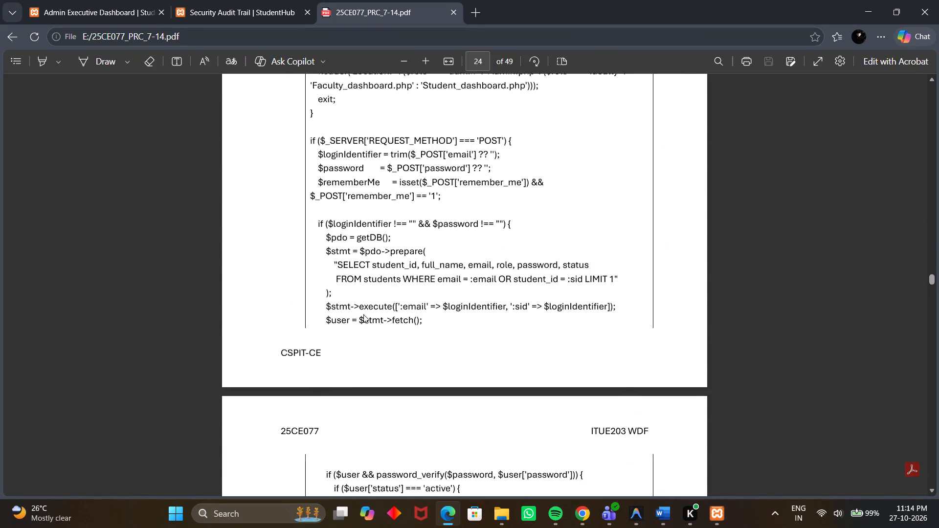
pyautogui.scroll(-13, 364, 313)
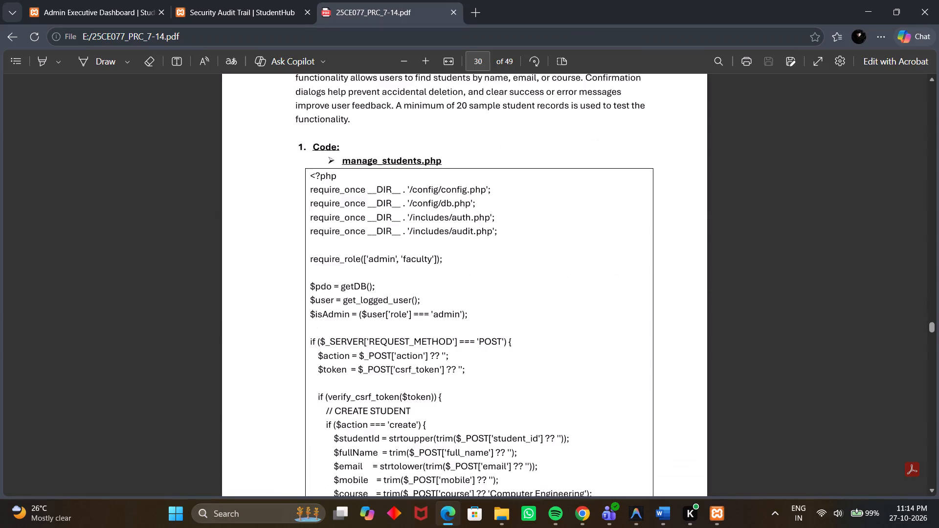
pyautogui.scroll(-12, 346, 318)
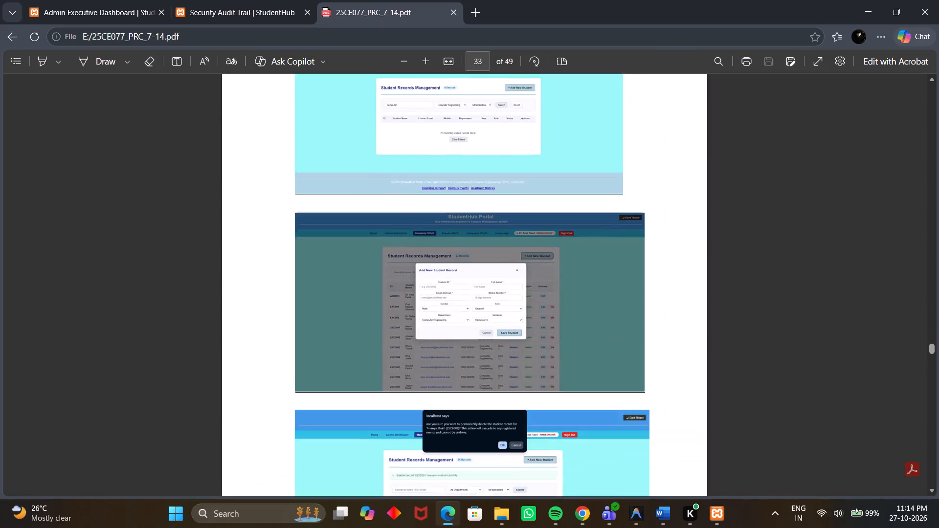